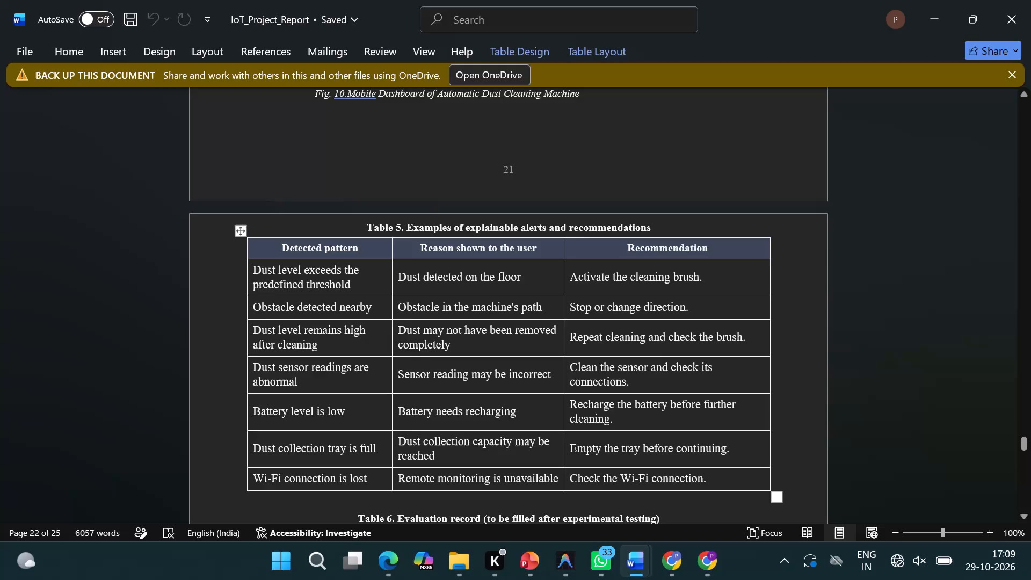
Remove "SmartPosture AI – Multimodal AI-Based Wearable System for" from the report title on the cover page, keeping the opening quotation mark.
scroll(801, 273, up, 13)
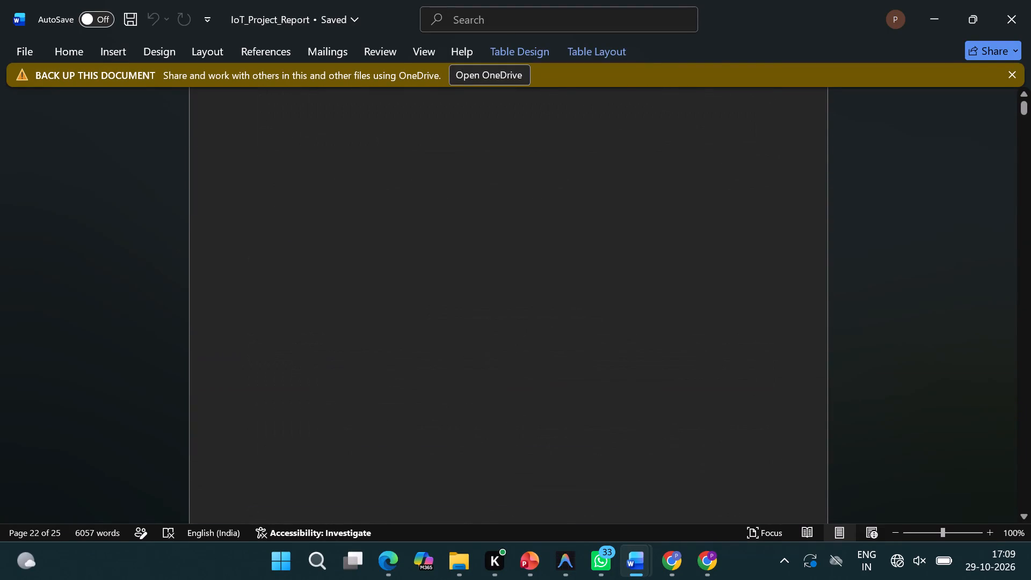
scroll(801, 273, up, 3)
scroll(801, 273, down, 2)
scroll(801, 273, up, 1)
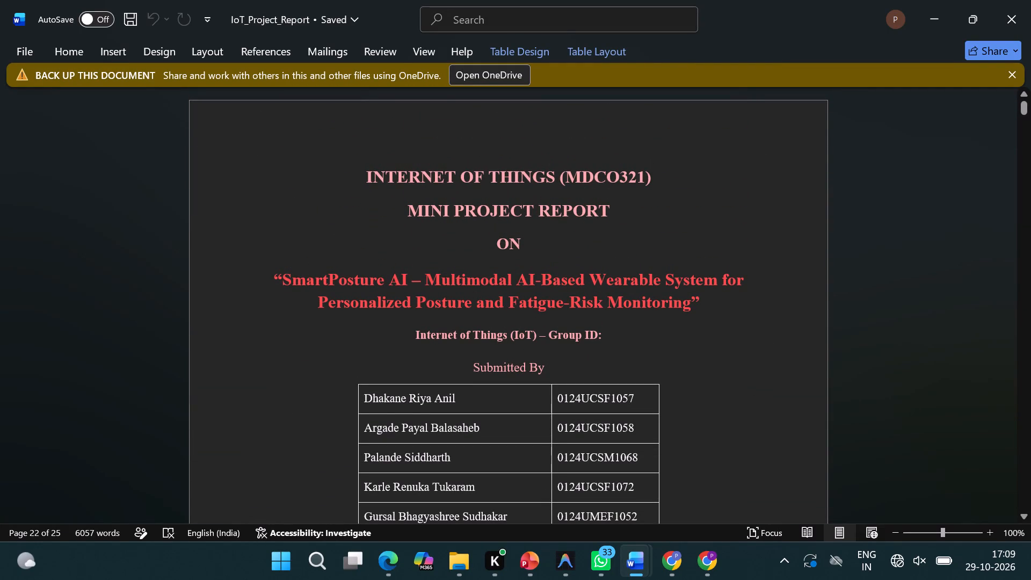
drag(746, 274, 349, 274)
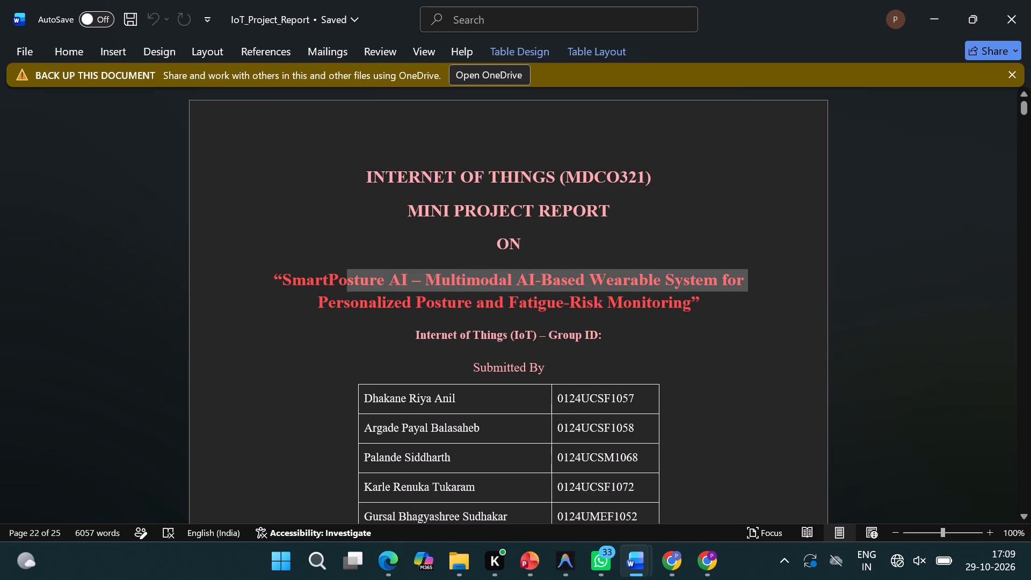
drag(349, 274, 358, 281)
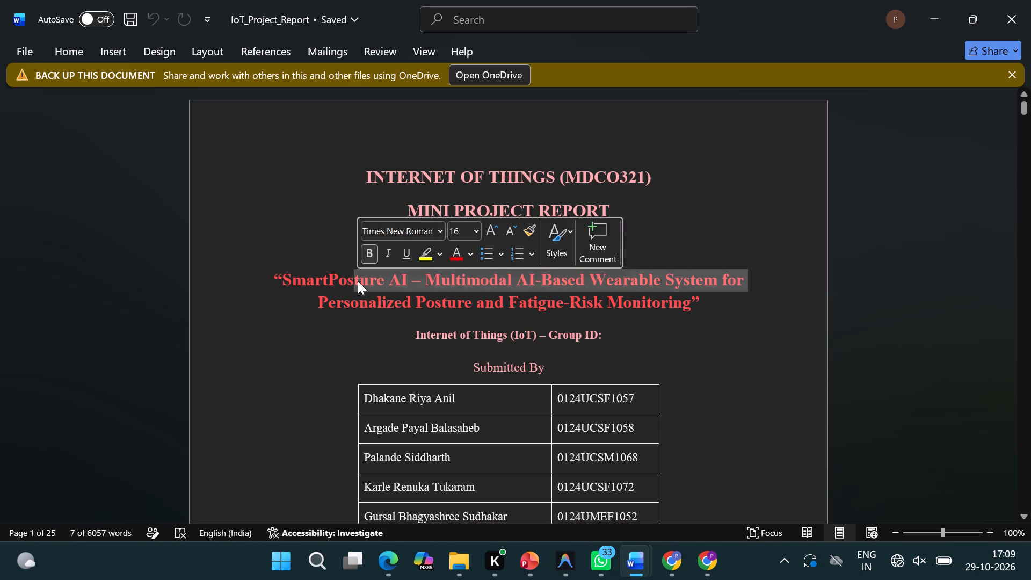
key(BackSpace)
key(BackSpace)
key(BackSpace)
key(BackSpace)
key(BackSpace)
key(BackSpace)
key(BackSpace)
key(BackSpace)
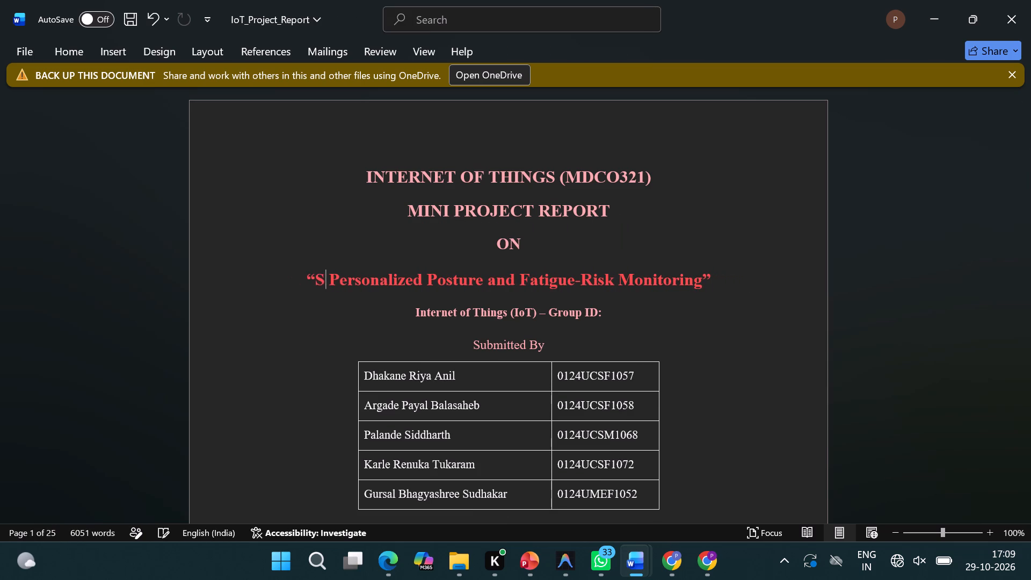
key(BackSpace)
Enter "IOT- Based smart" at the start of the cover page title, right after the opening quotation mark.
text(Iot)
key(space)
key(BackSpace)
key(BackSpace)
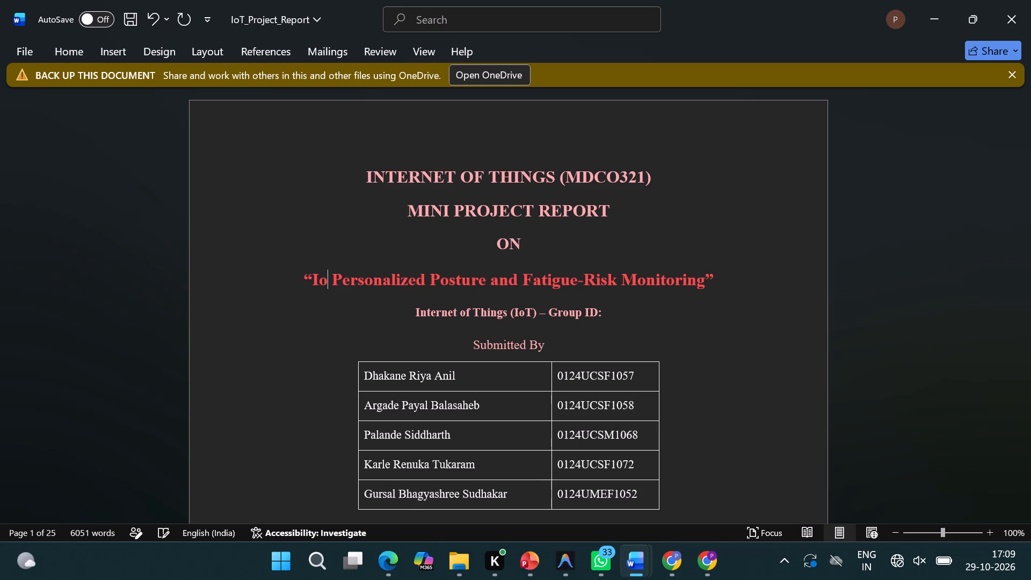
key(BackSpace)
text(OT-)
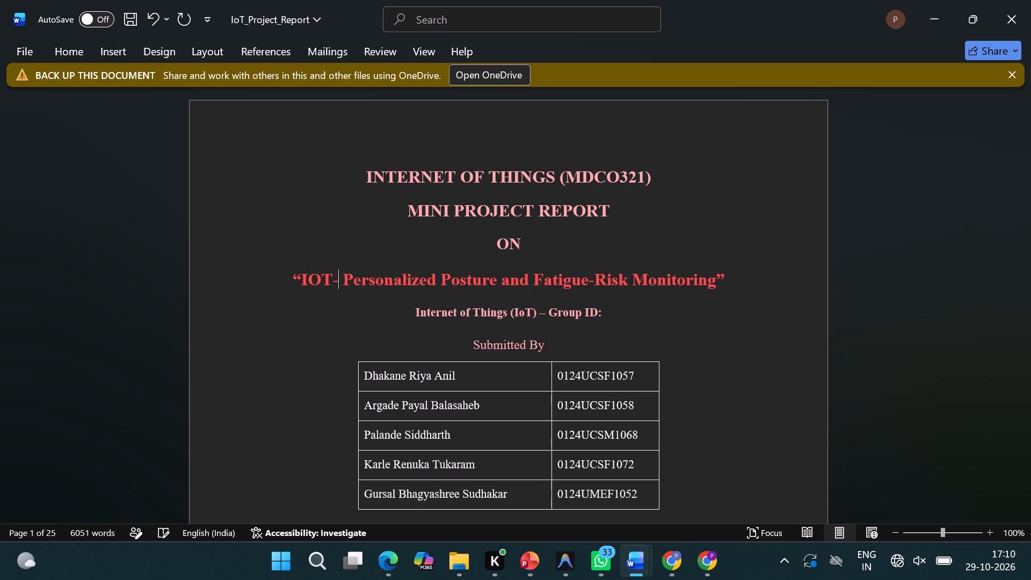
key(space)
text(Based)
key(space)
text(smart)
key(space)
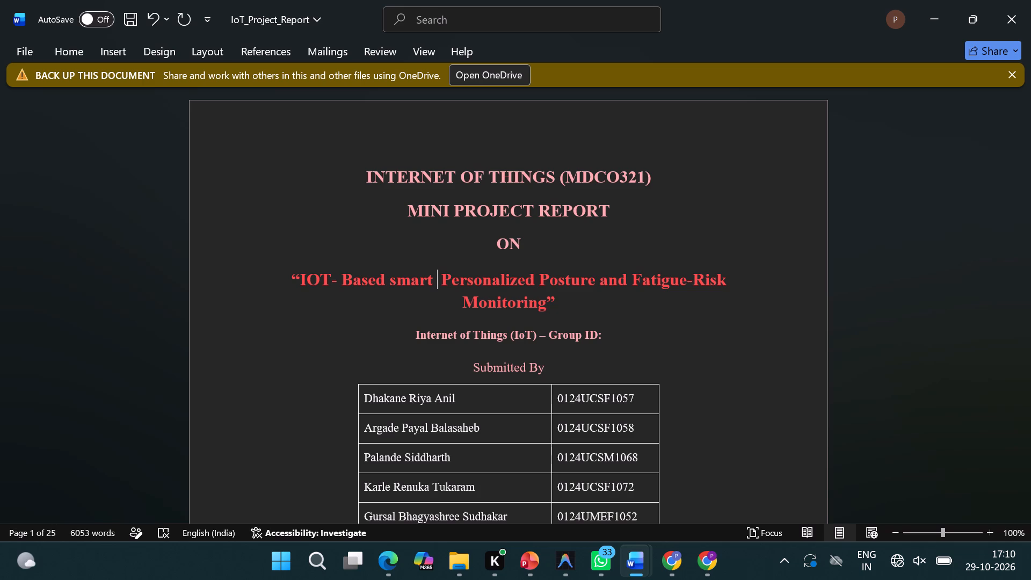
Copy "Automatic Floor Dust Detection and Cleaning Machine" from the first slide of the IOT_ppt presentation into the report title after "smart".
click(456, 559)
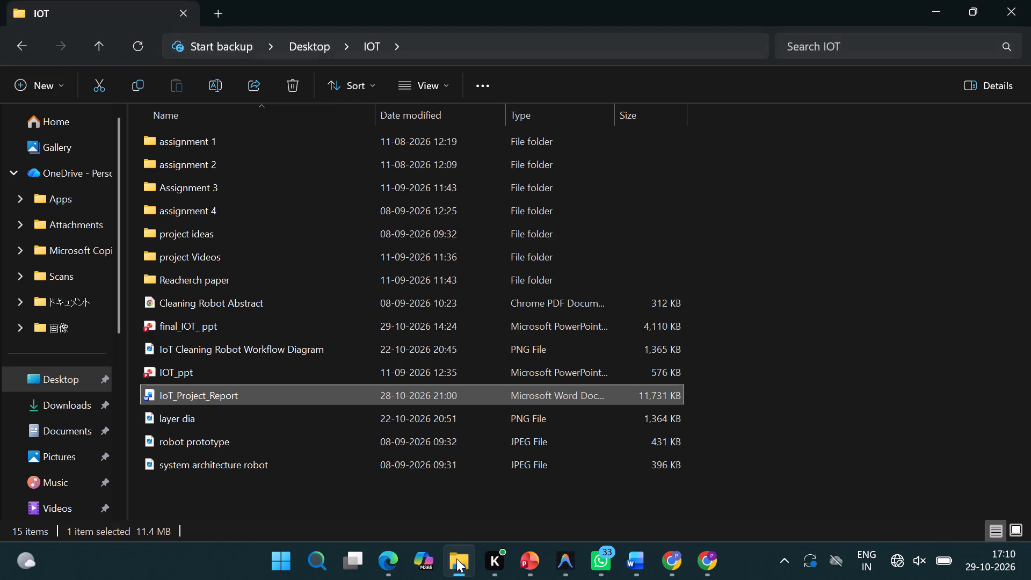
double_click(217, 377)
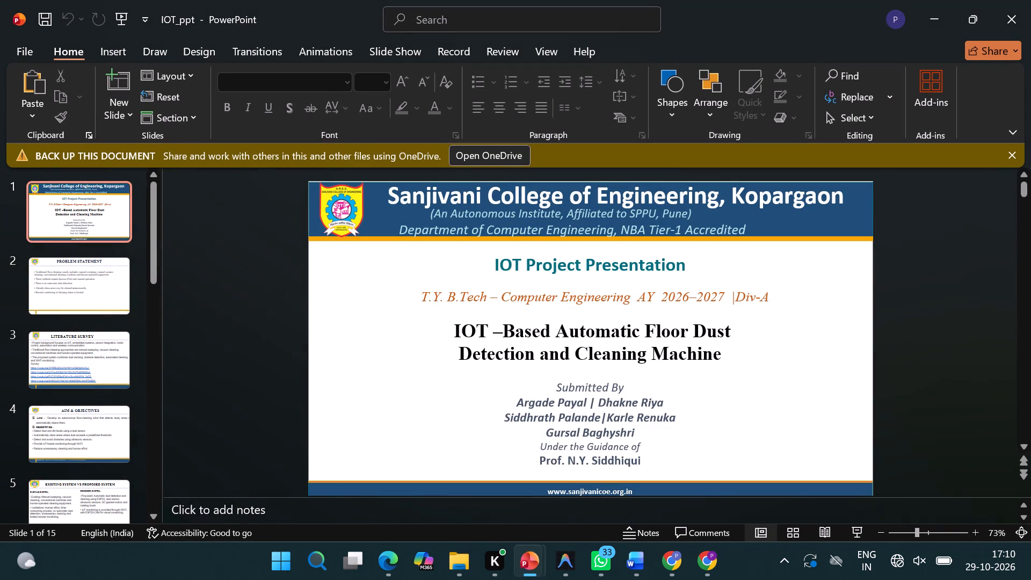
drag(560, 329, 689, 353)
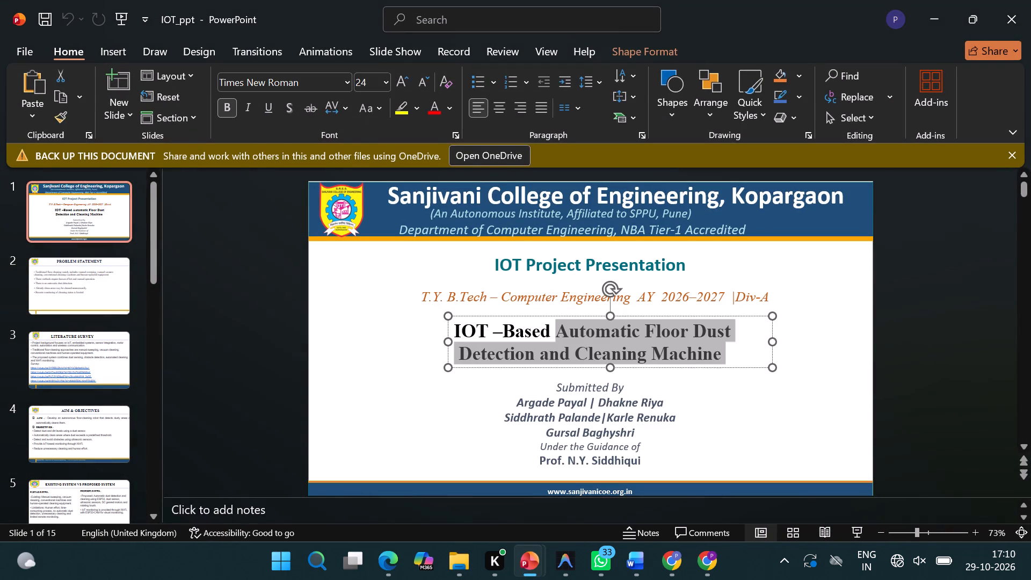
drag(689, 353, 719, 356)
key(ctrl+c)
click(637, 561)
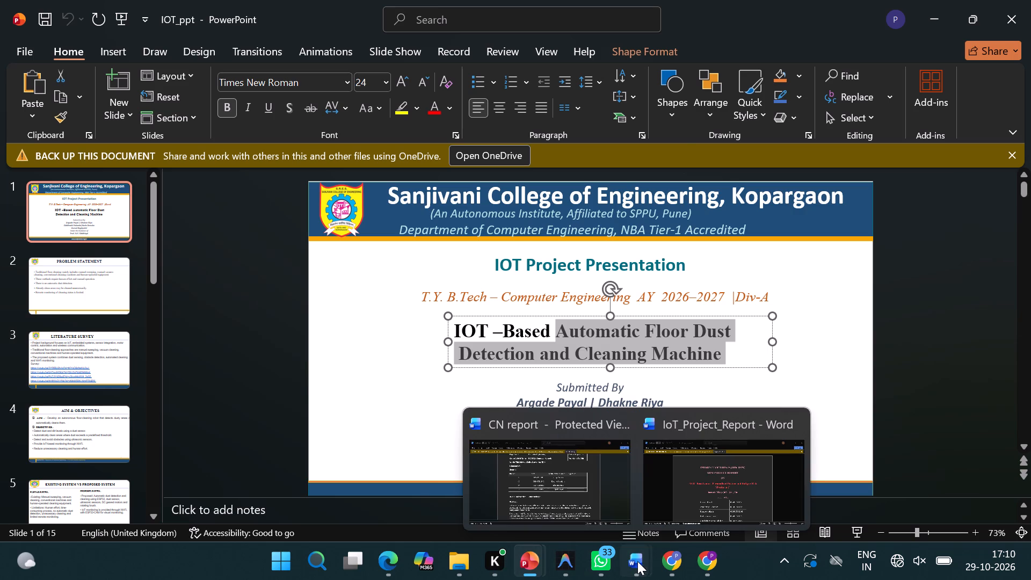
click(697, 505)
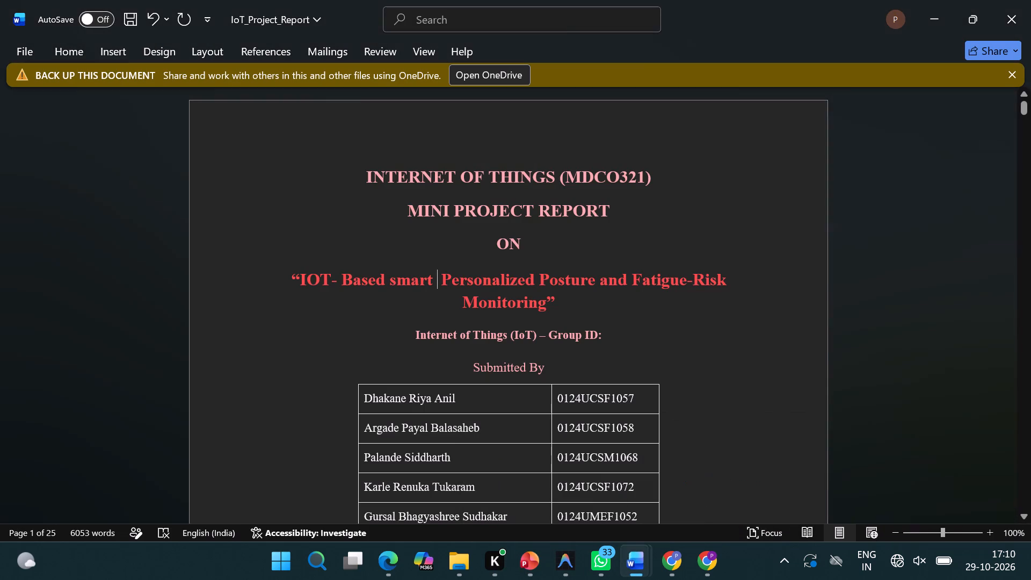
key(ctrl+v)
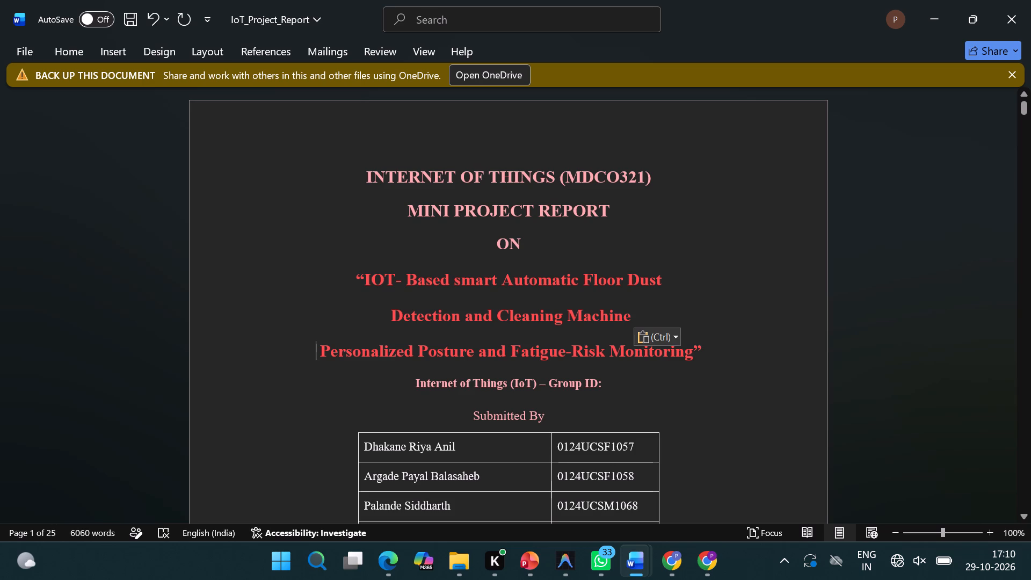
Delete the word "smart" from the cover page title.
click(498, 285)
key(BackSpace)
key(BackSpace)
key(BackSpace)
key(BackSpace)
key(BackSpace)
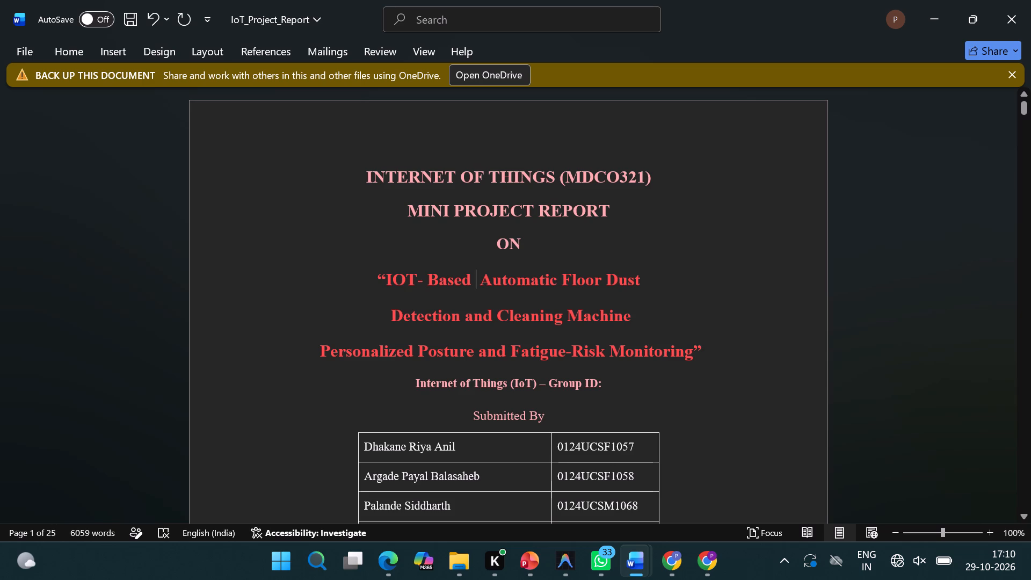
Delete the leftover title line "Personalized Posture and Fatigue-Risk Monitoring" and its empty paragraph from the cover page.
click(722, 348)
drag(320, 348, 736, 350)
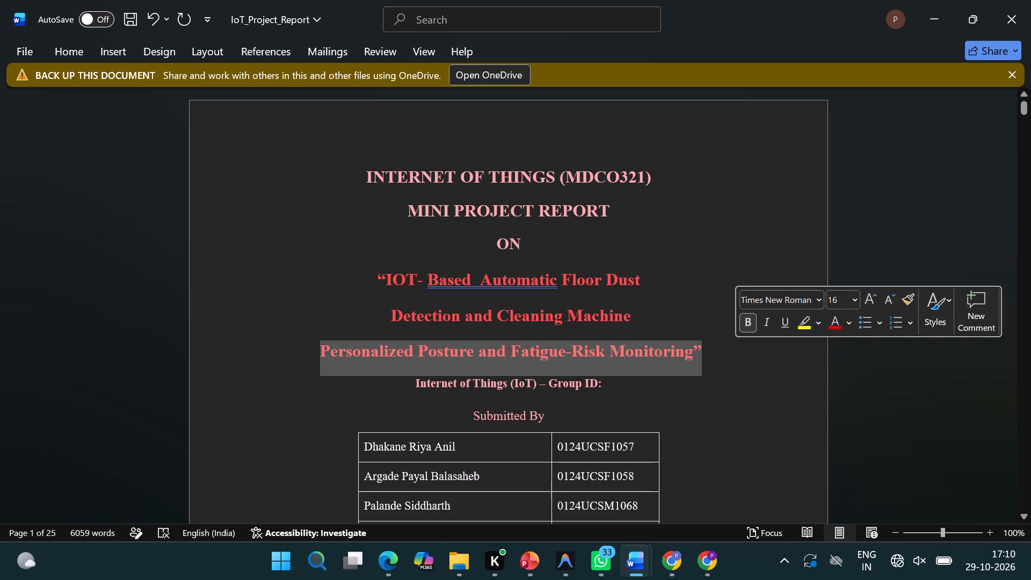
key(BackSpace)
key(BackSpace)
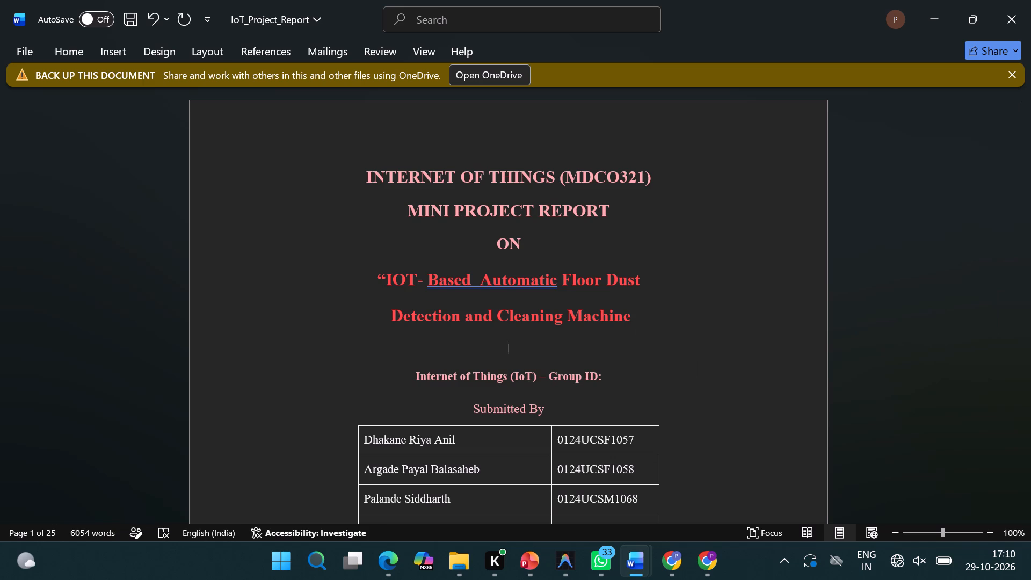
key(BackSpace)
key(BackSpace)
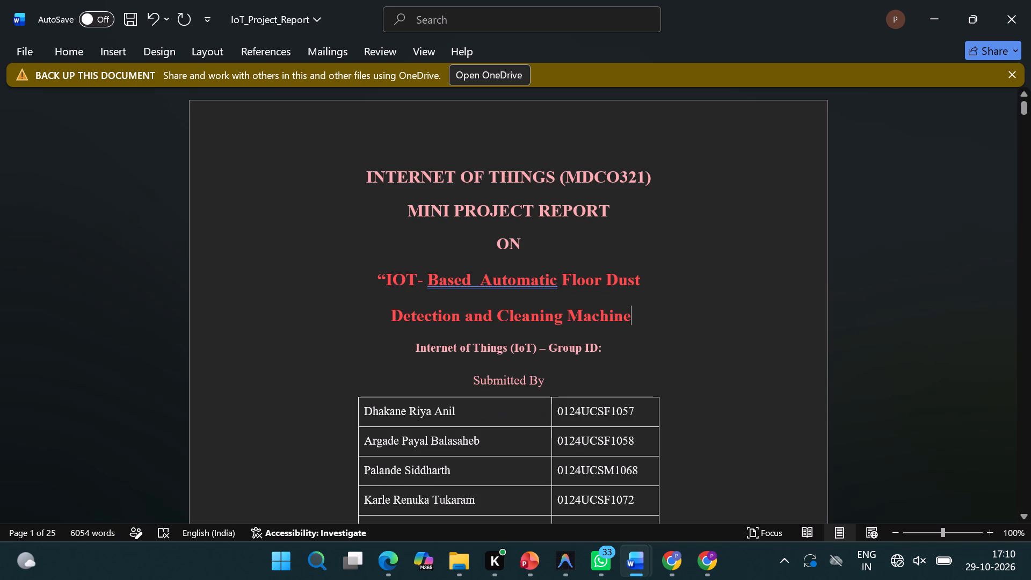
Review the rest of the cover page and the project title on the certificate page.
scroll(674, 364, down, 3)
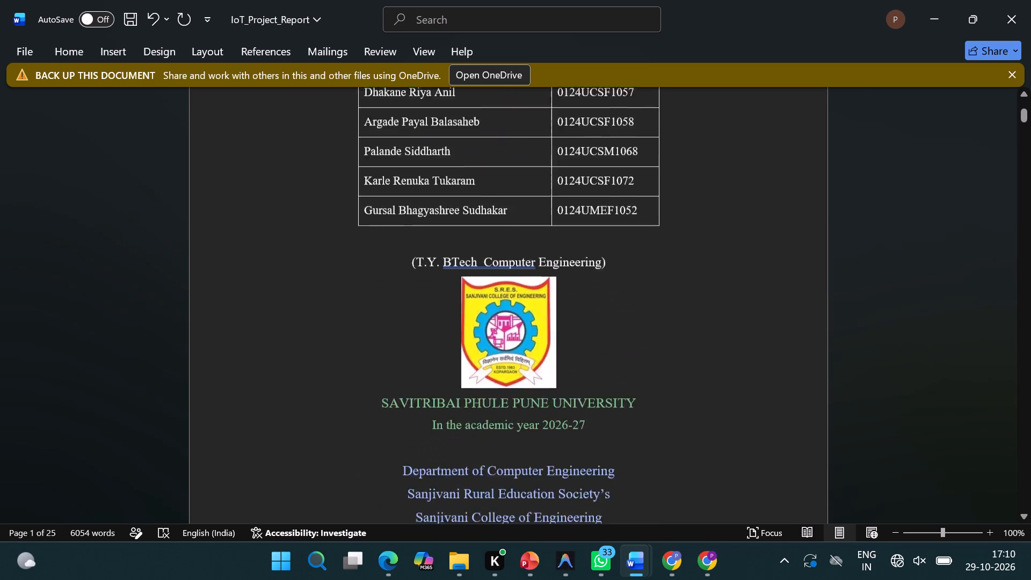
scroll(674, 364, down, 1)
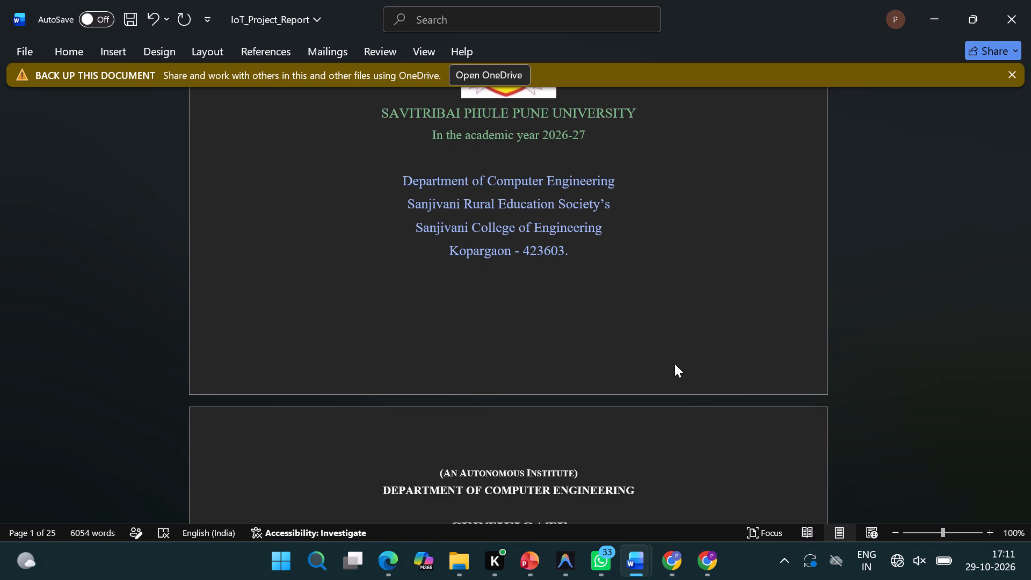
scroll(662, 359, up, 2)
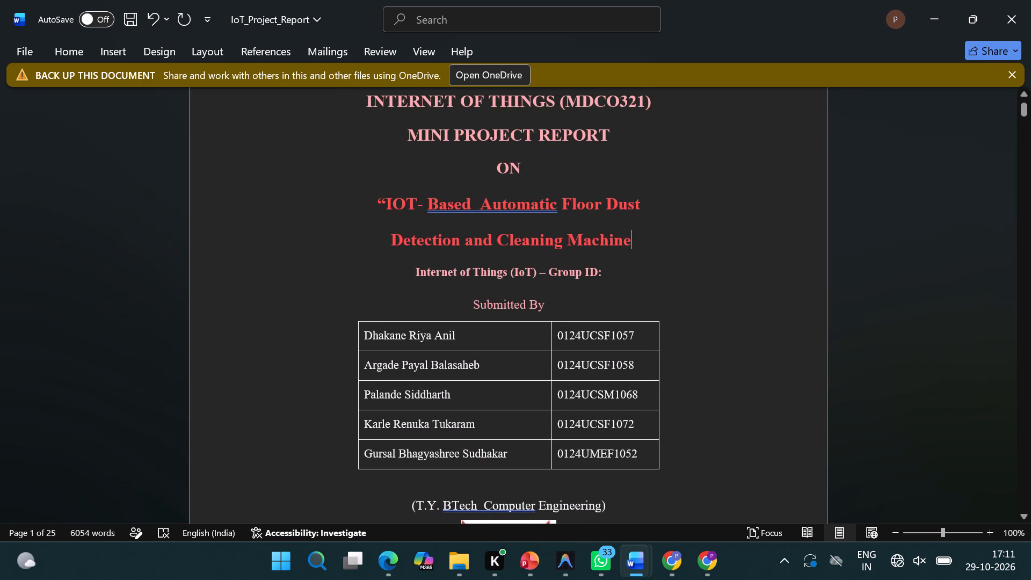
scroll(669, 264, down, 2)
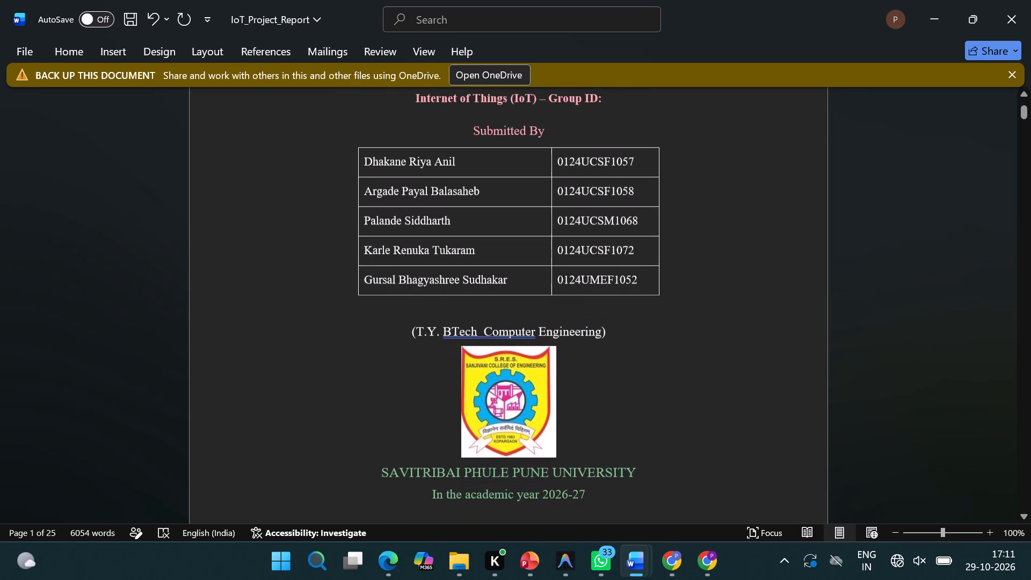
scroll(669, 264, down, 2)
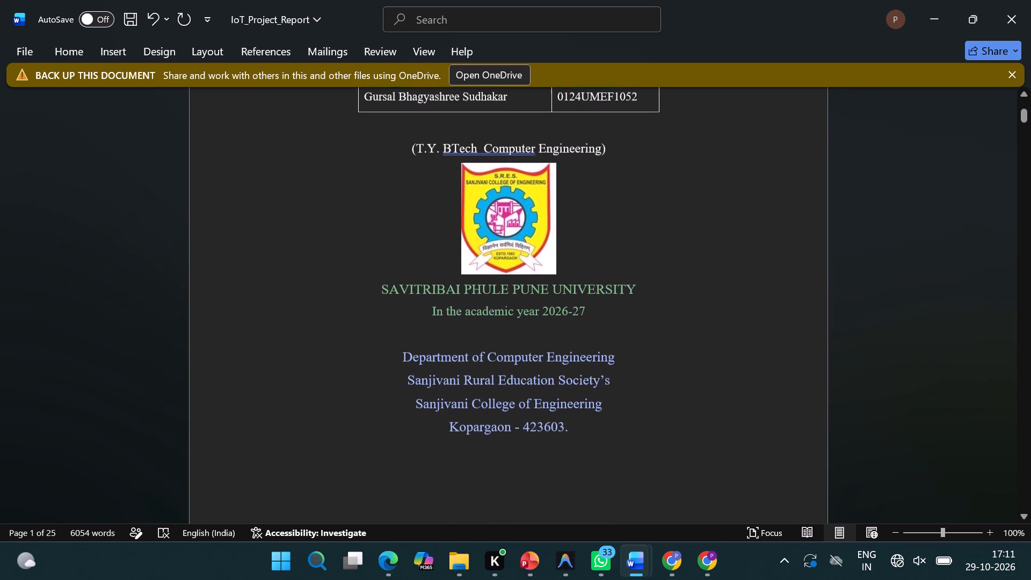
scroll(669, 264, down, 3)
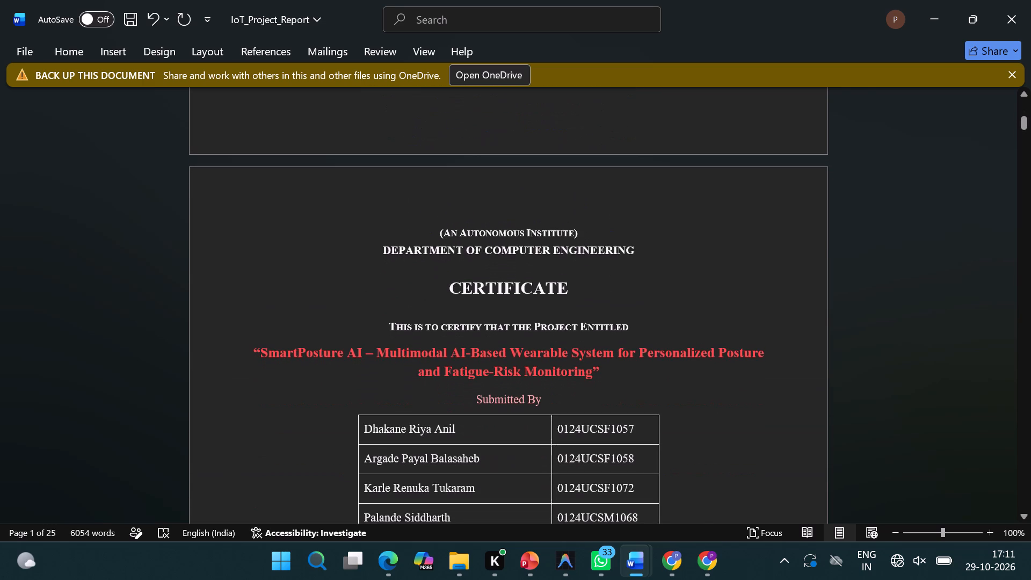
Save the IoT_Project_Report document.
key(ctrl+s)
key(ctrl+s)
Review the certificate, student declaration and acknowledgement pages of the report.
scroll(659, 364, down, 2)
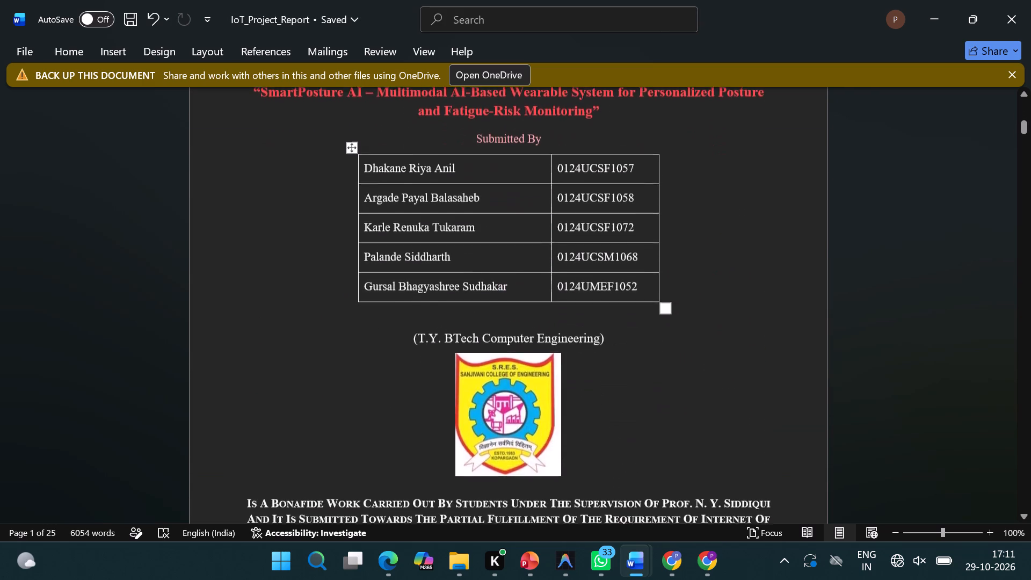
scroll(659, 364, down, 2)
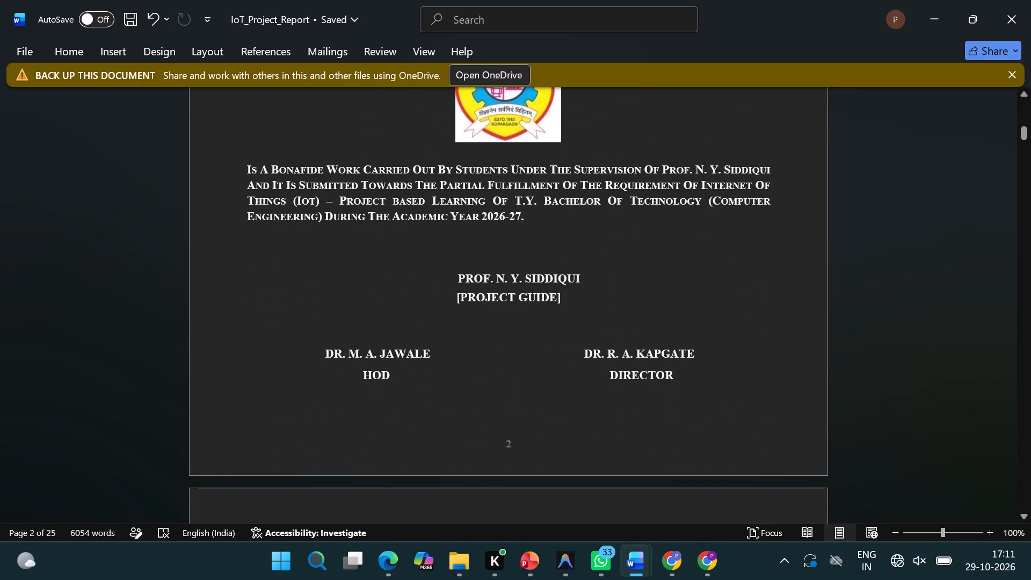
scroll(659, 364, down, 4)
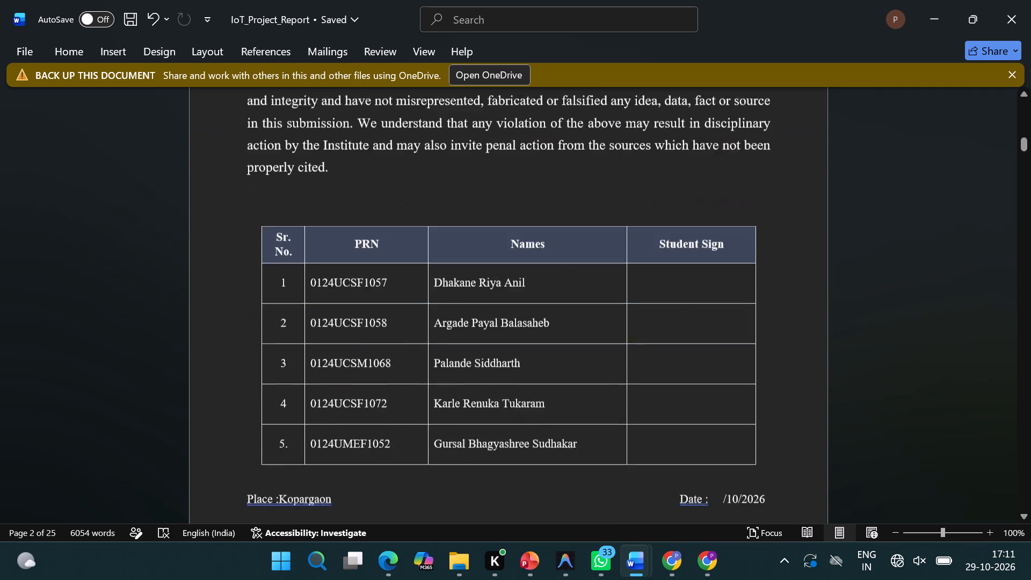
scroll(659, 364, down, 2)
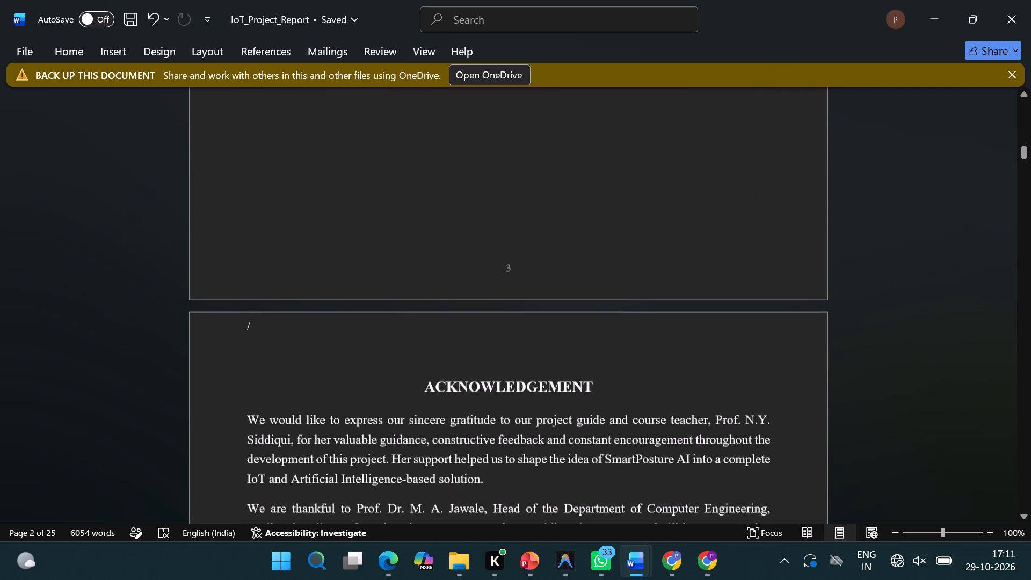
scroll(659, 364, down, 2)
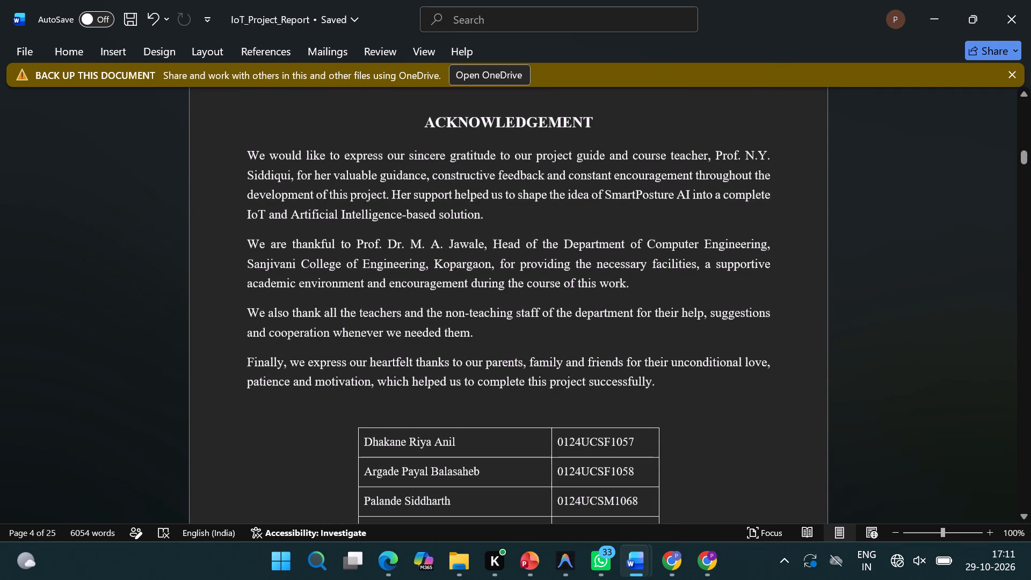
drag(508, 310, 570, 307)
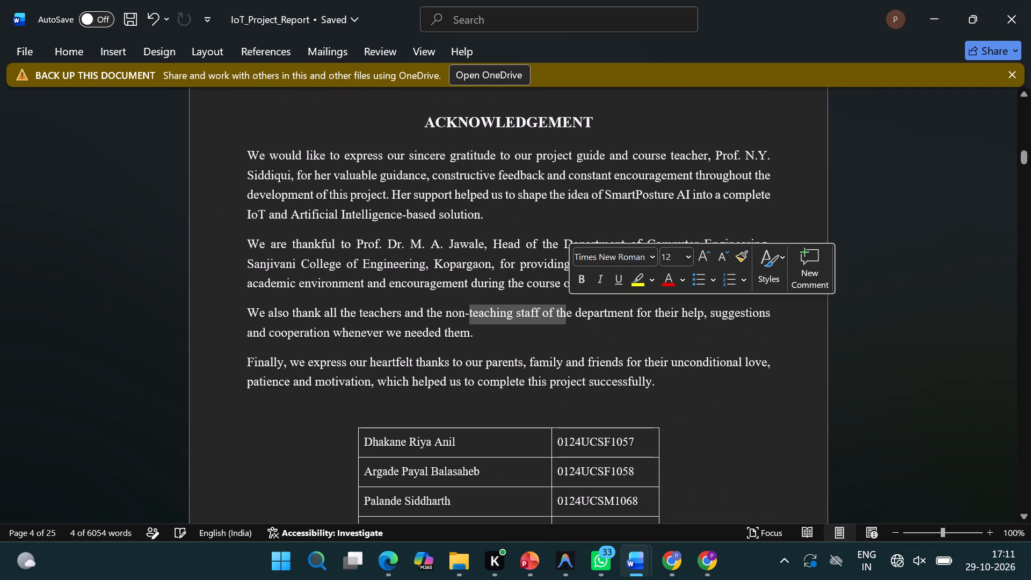
click(582, 337)
Read through the report from the abstract and research question to the key innovation, target users and objective sections.
scroll(582, 337, down, 3)
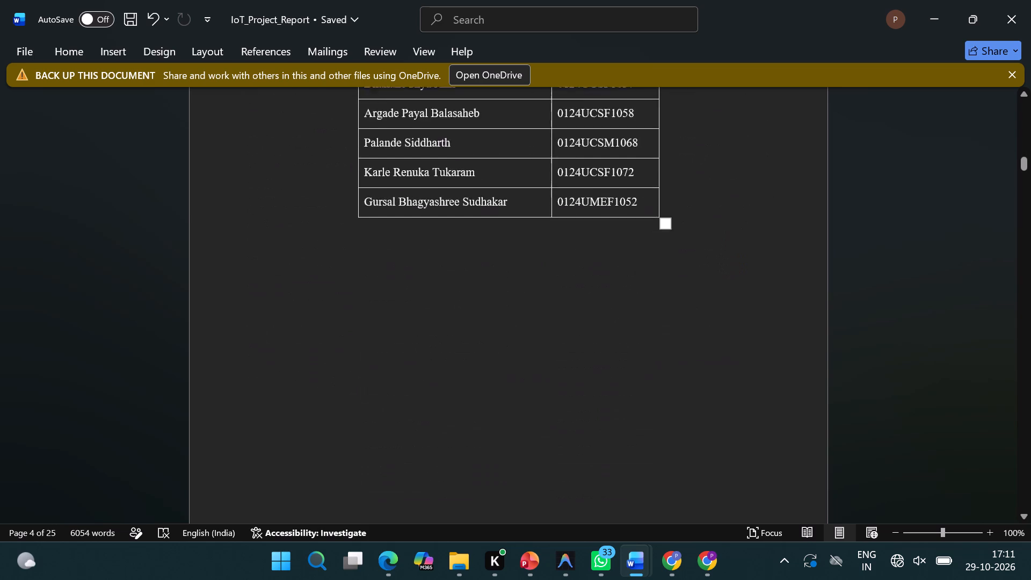
scroll(582, 337, down, 3)
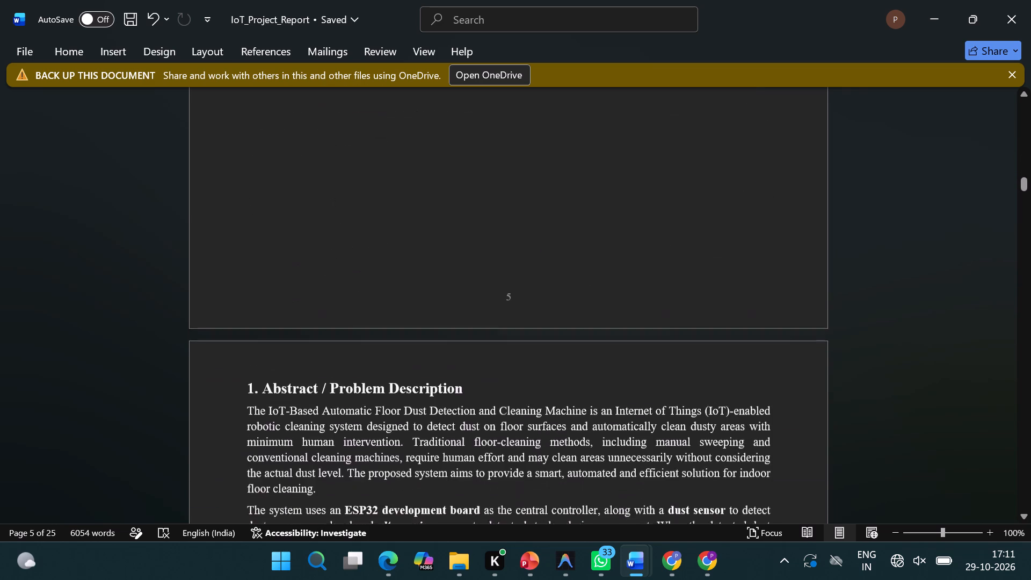
scroll(582, 337, down, 4)
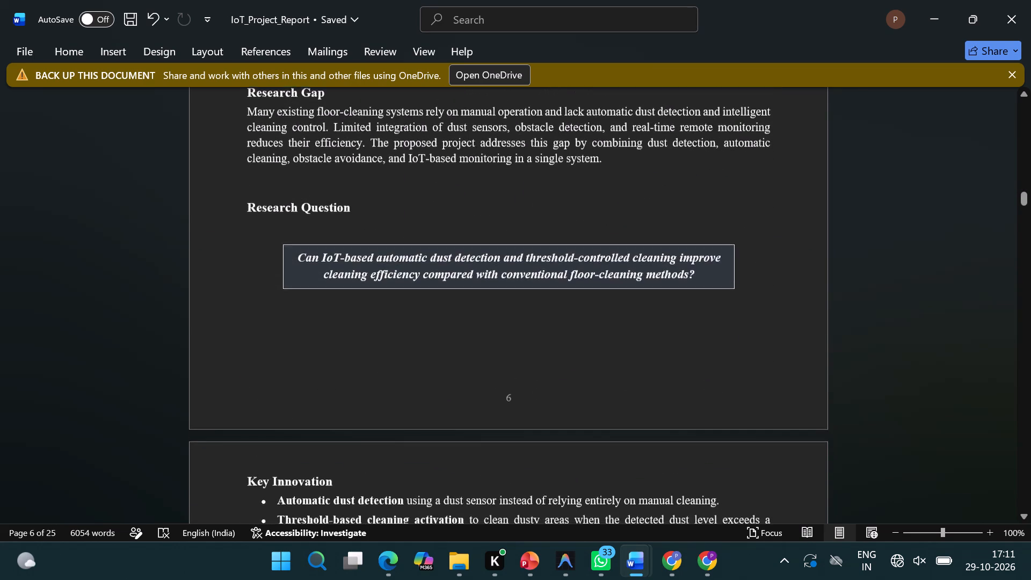
scroll(582, 337, down, 1)
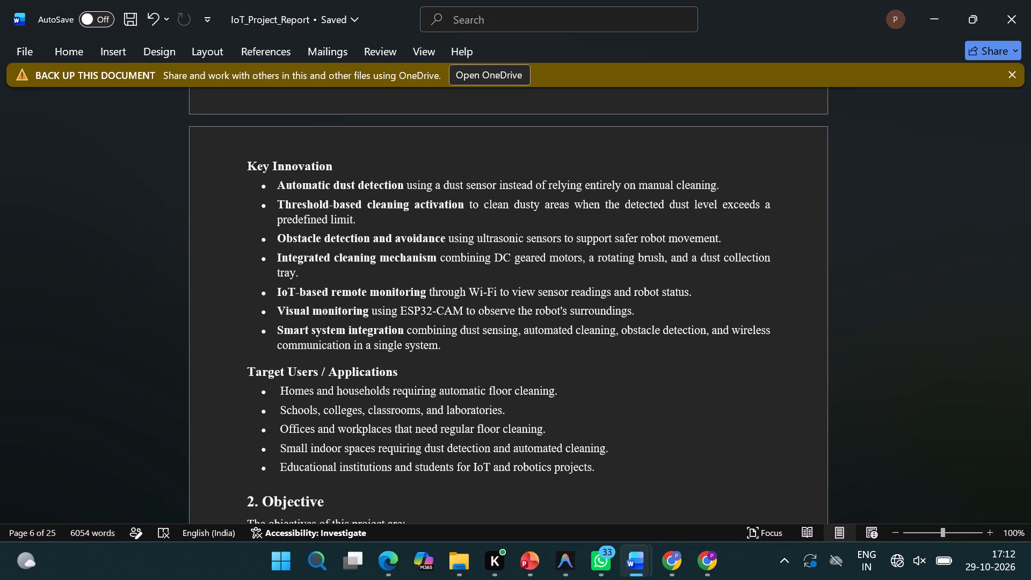
scroll(582, 337, down, 5)
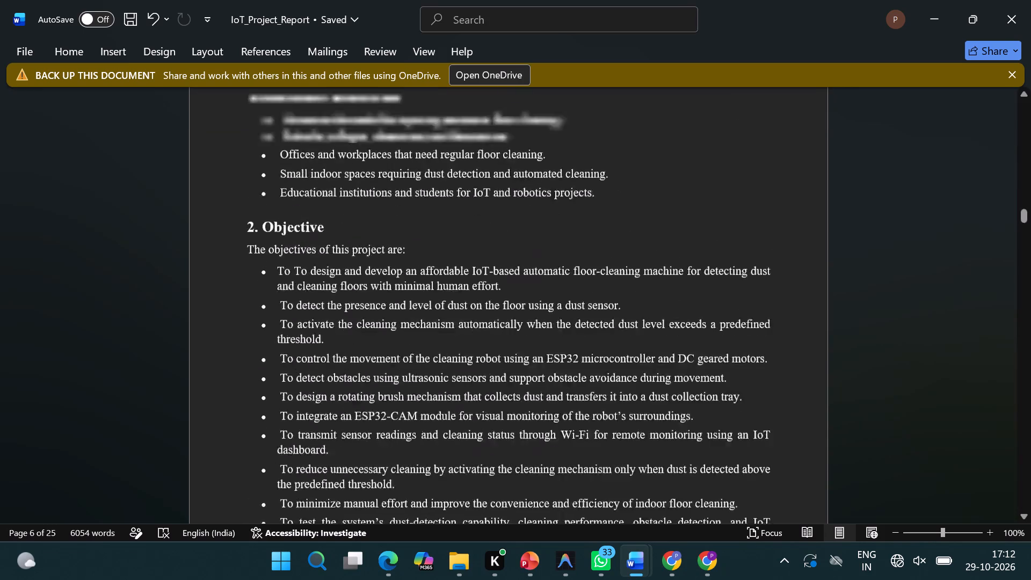
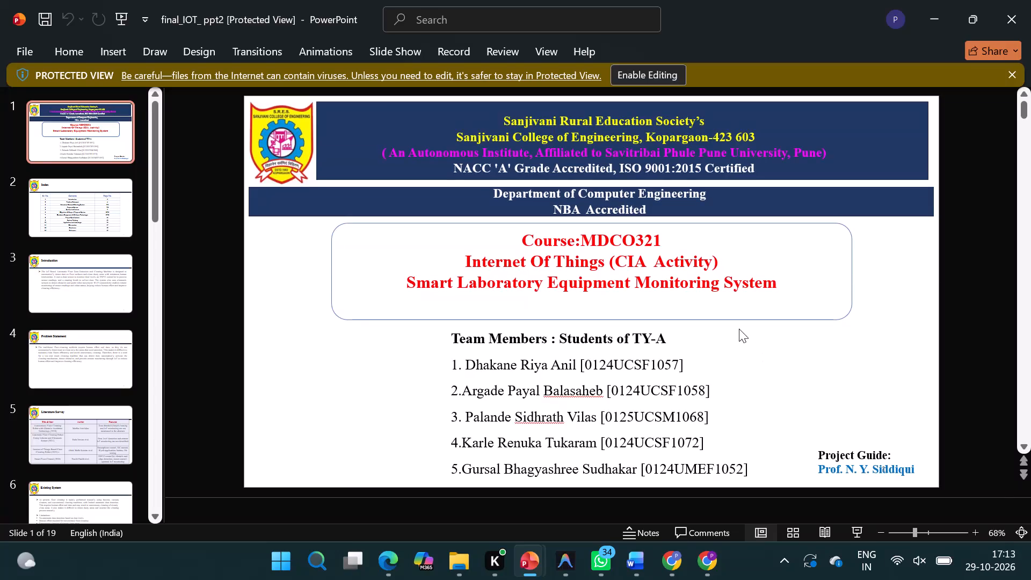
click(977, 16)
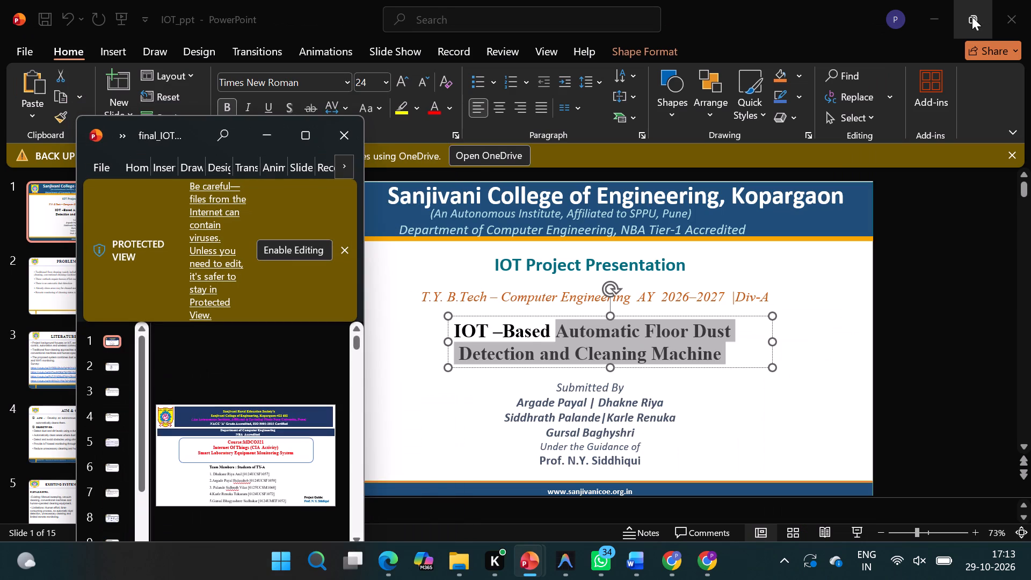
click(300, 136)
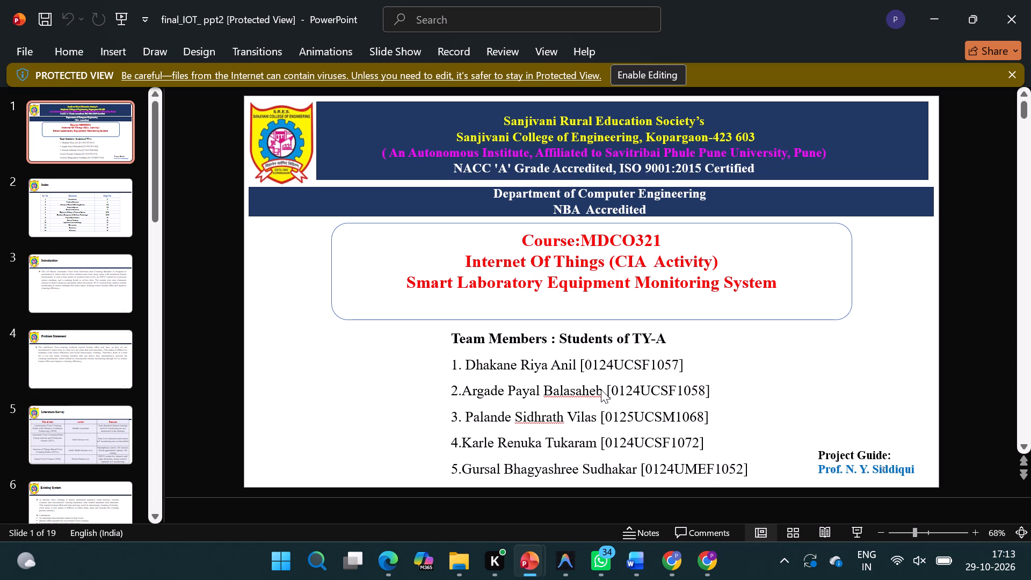
Switch from the final_IOT_ppt2 presentation to the IoT_Project_Report document in Word.
click(634, 555)
click(684, 493)
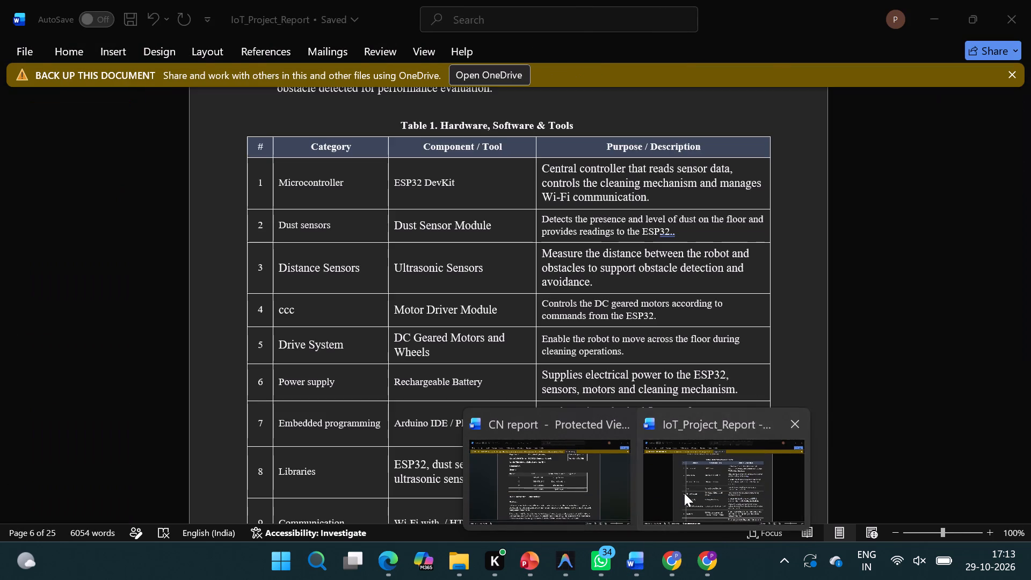
Return to the report's cover page and review its project title, group member table and college details.
scroll(587, 274, up, 18)
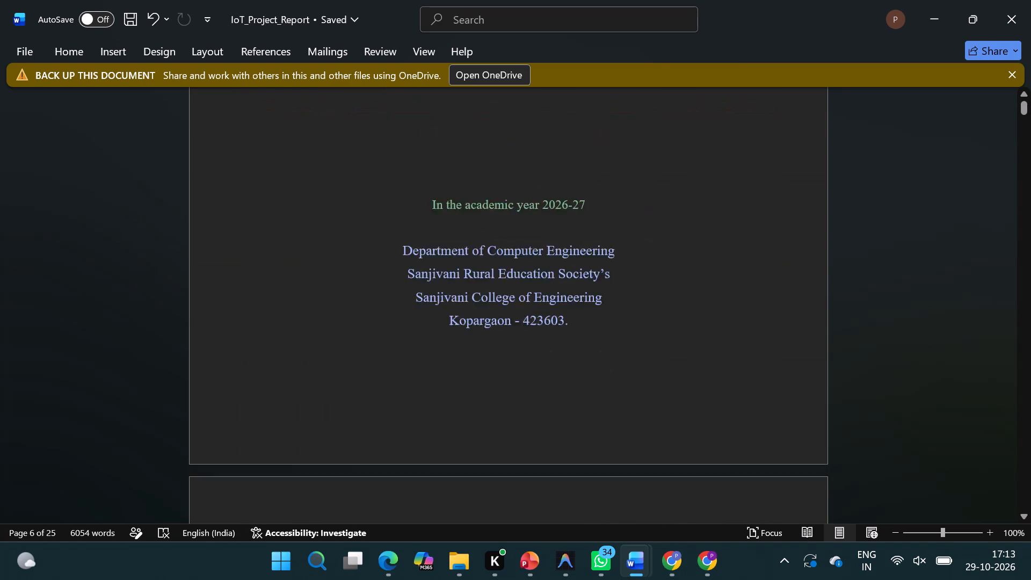
scroll(587, 274, up, 7)
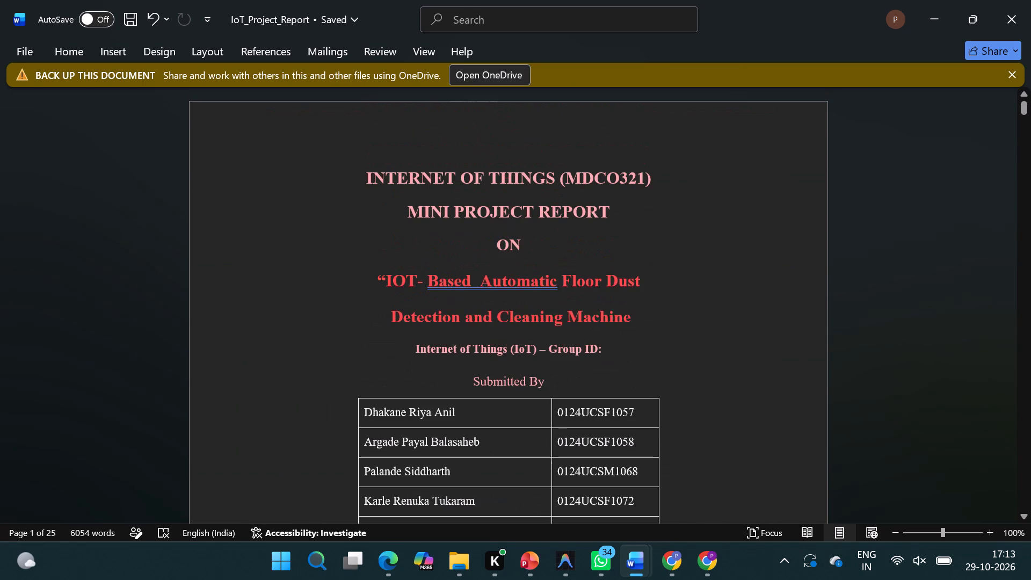
scroll(587, 274, down, 4)
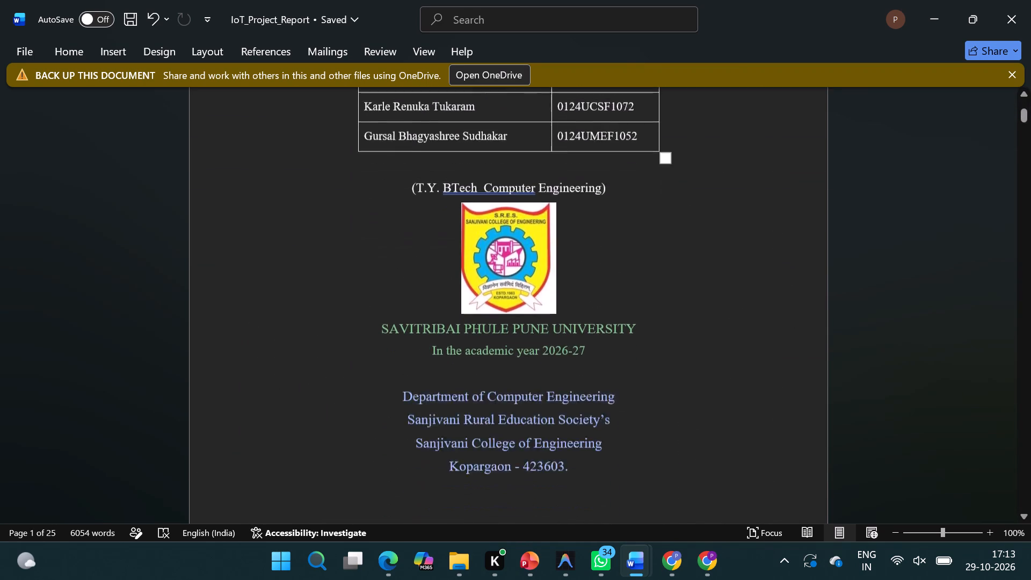
scroll(587, 274, down, 3)
scroll(587, 274, up, 7)
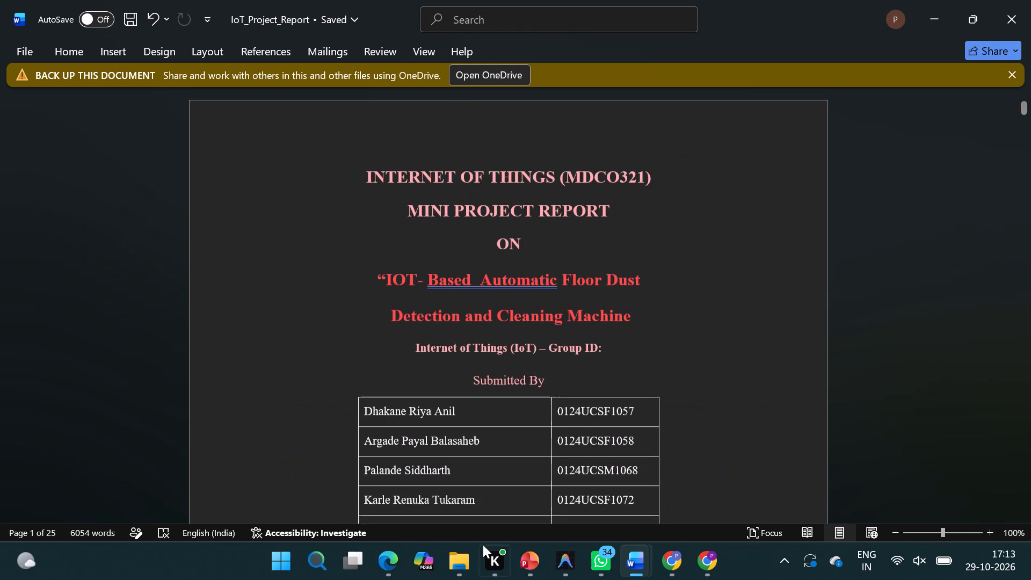
Close the open PowerPoint presentations Final_Mini_Project_Proposal presentation, IOT_ppt, final_IOT_ ppt and final_IOT_ ppt2.
click(539, 545)
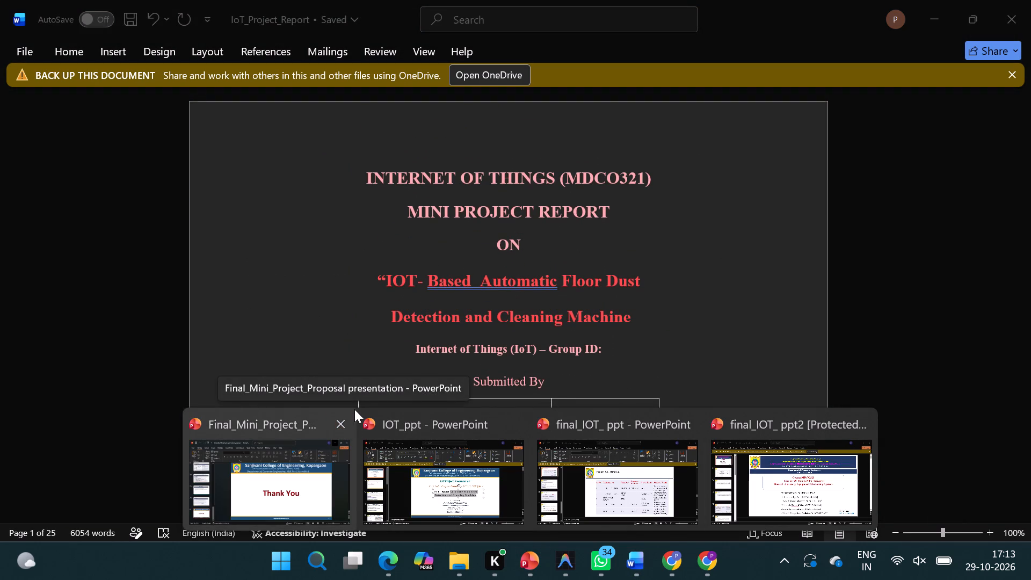
click(339, 419)
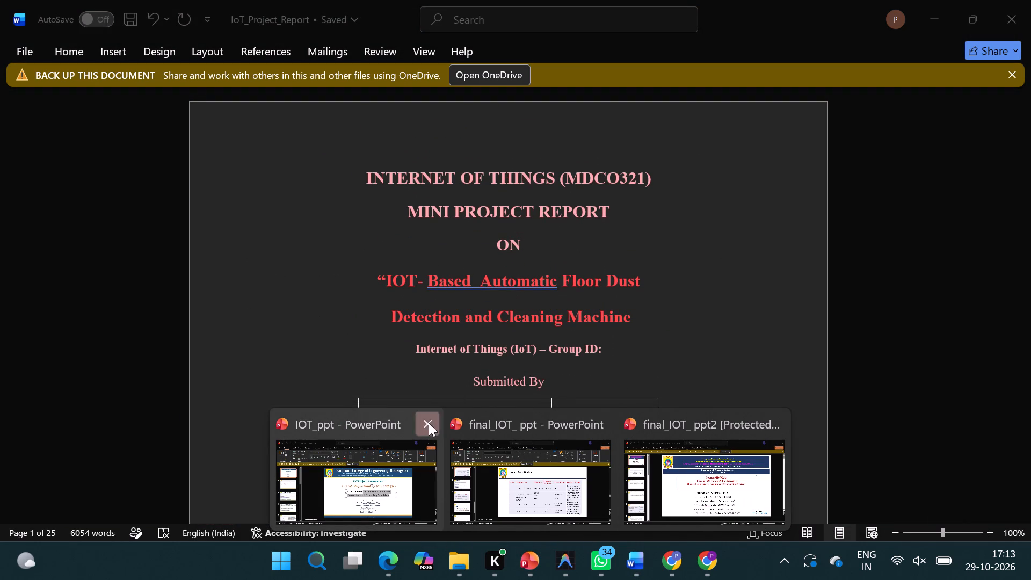
click(433, 424)
click(424, 424)
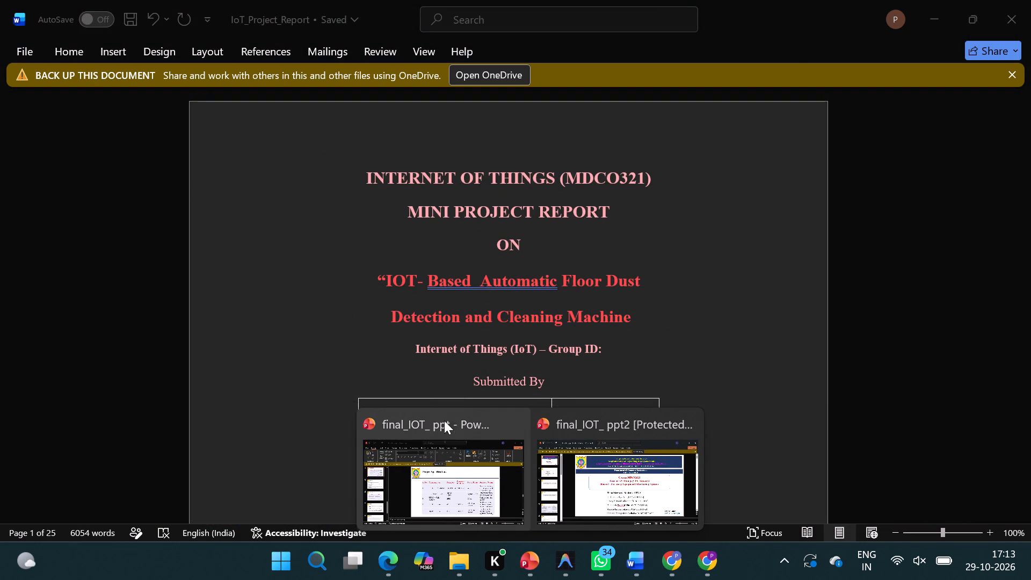
click(514, 422)
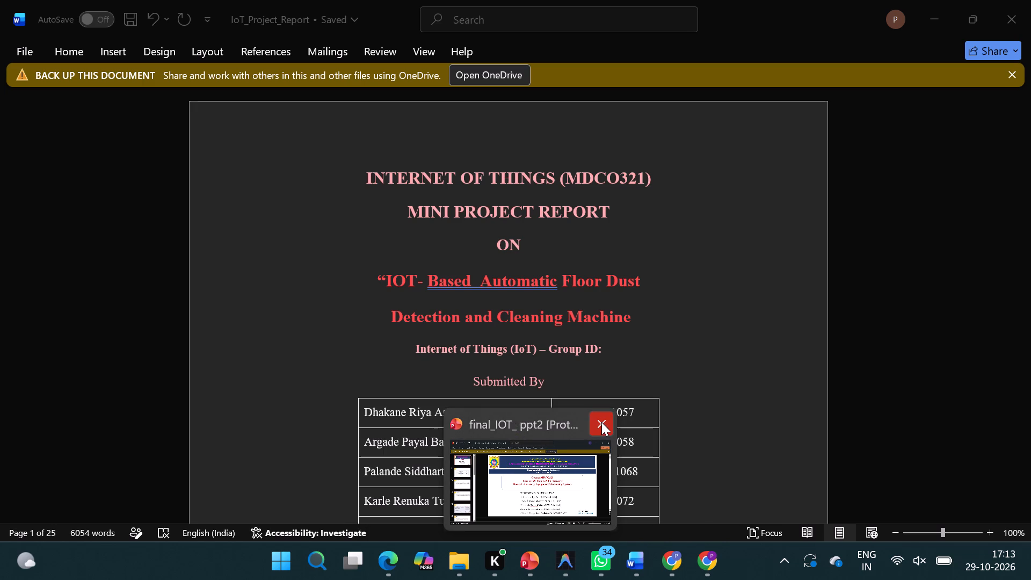
click(601, 422)
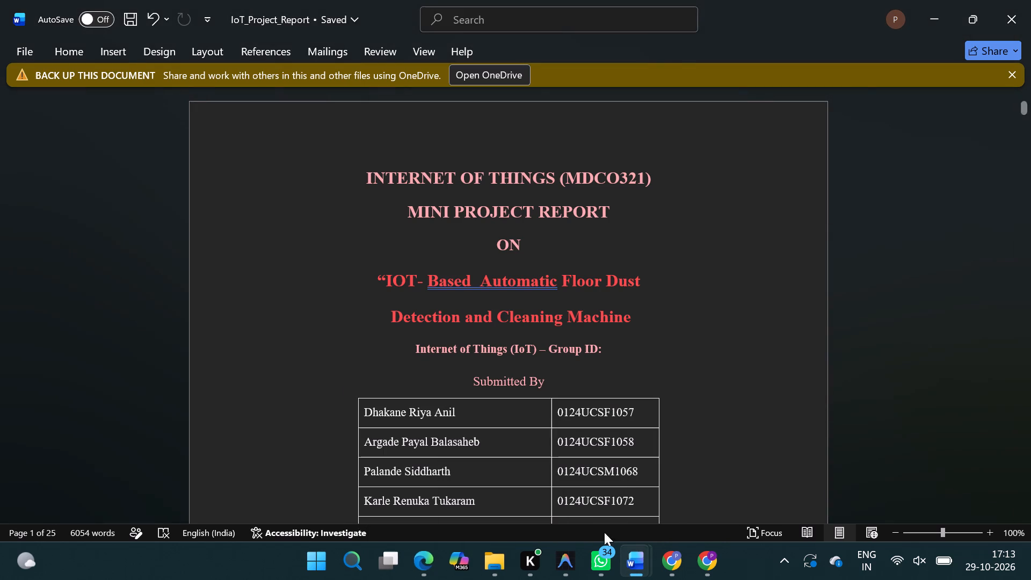
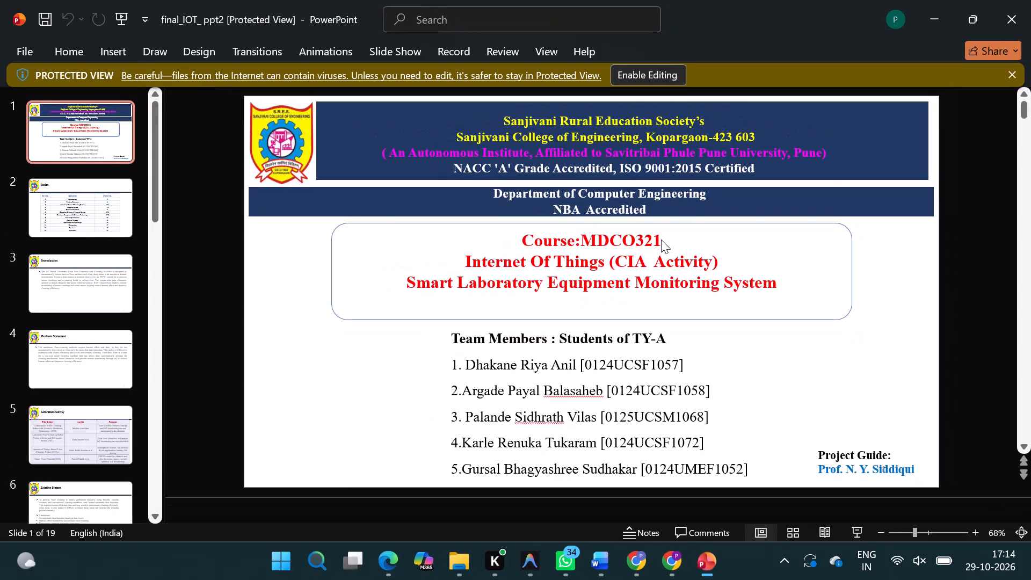
Review the slides of the final_IOT_ ppt2 presentation from the title slide through to the closing slide, then return to its start.
scroll(810, 245, down, 1)
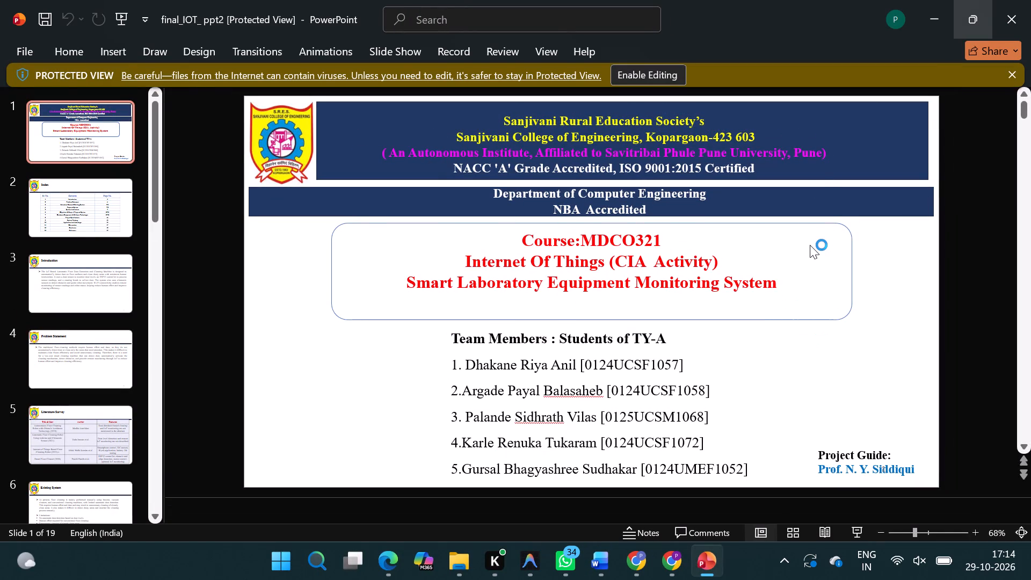
scroll(810, 245, down, 2)
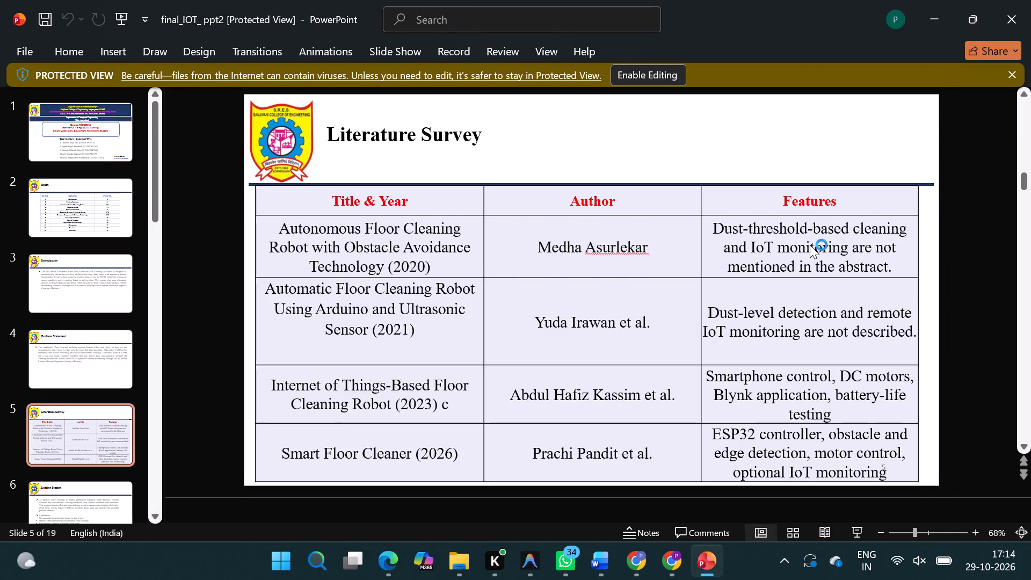
scroll(810, 245, up, 1)
scroll(810, 245, down, 4)
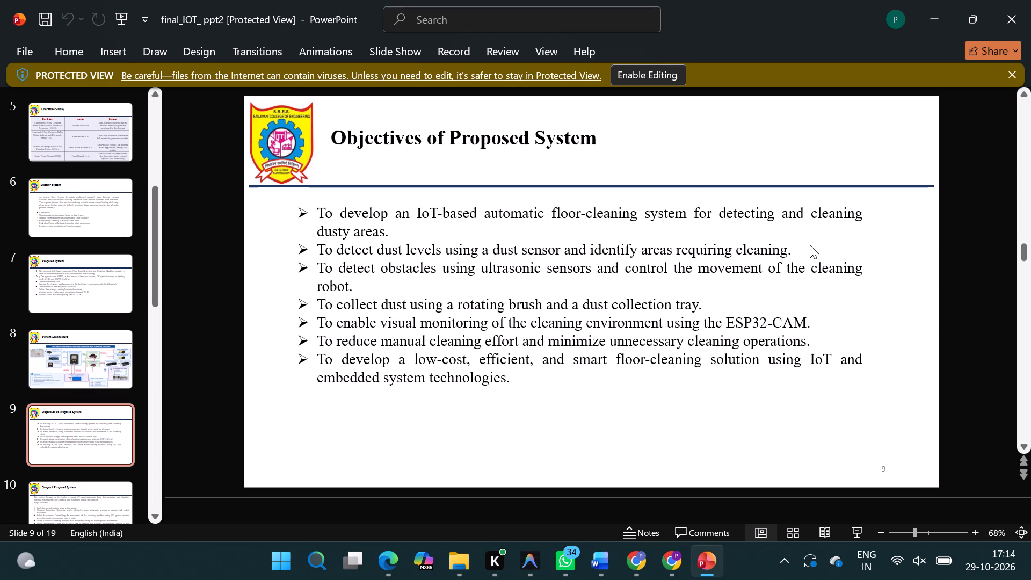
scroll(810, 245, up, 2)
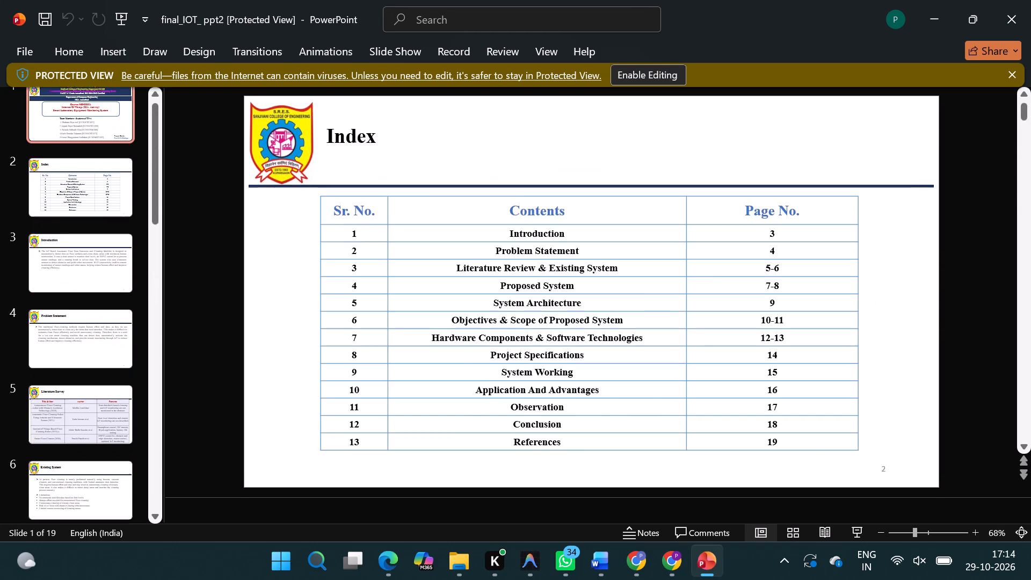
scroll(810, 245, down, 5)
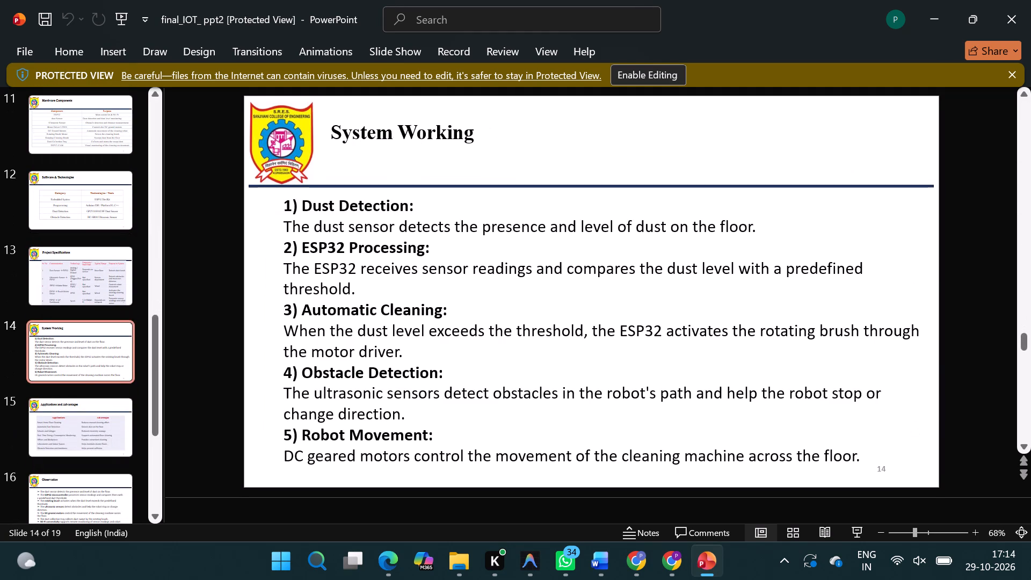
scroll(810, 245, down, 1)
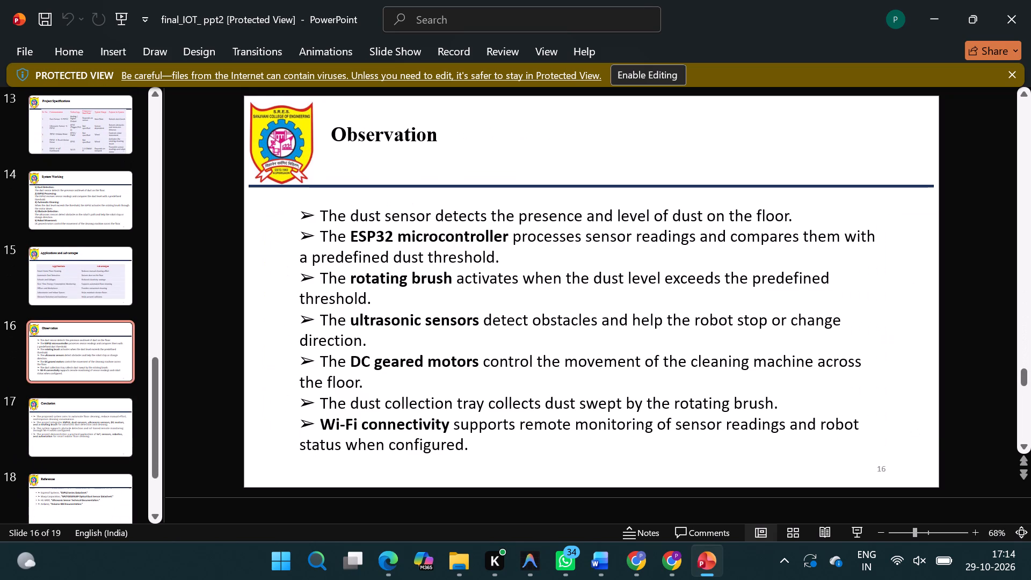
scroll(810, 245, down, 1)
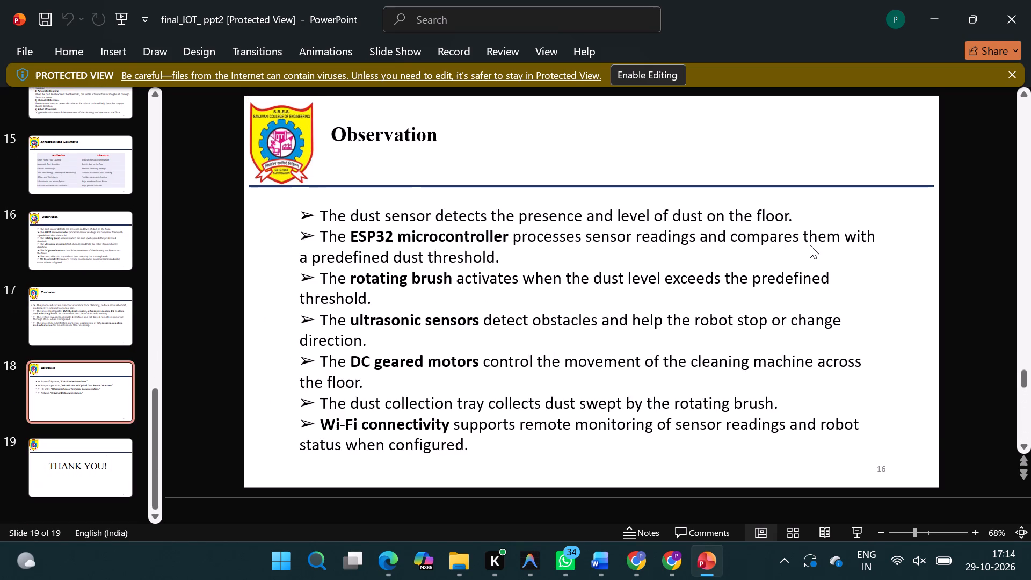
scroll(810, 245, up, 14)
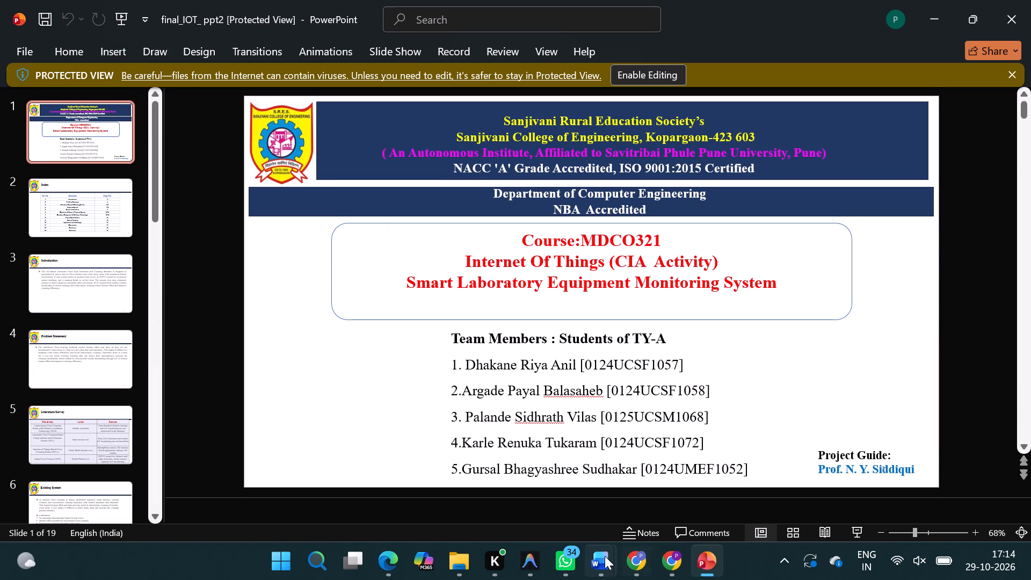
Switch to the IoT_Project_Report document in Word.
click(605, 556)
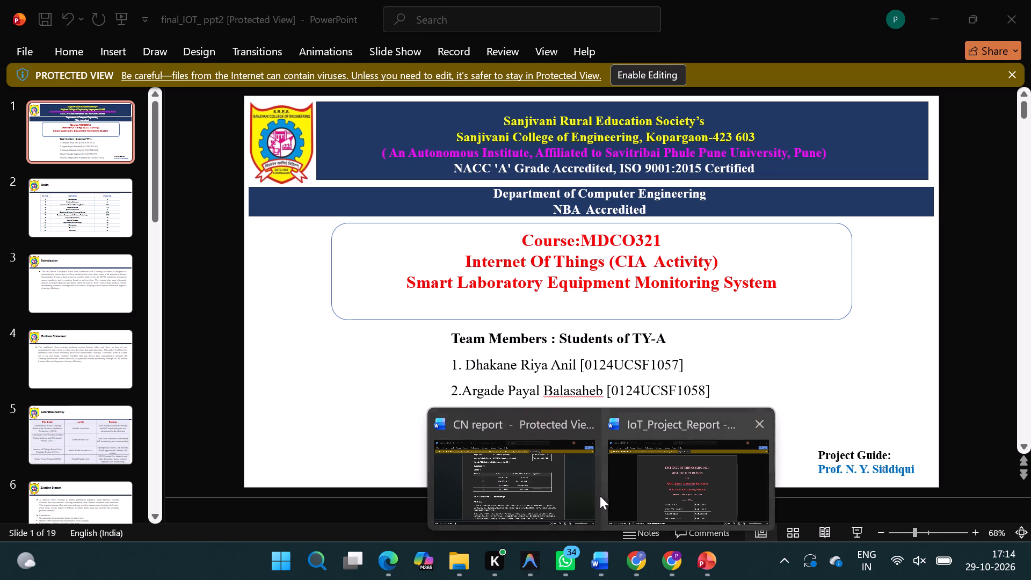
click(585, 424)
click(585, 424)
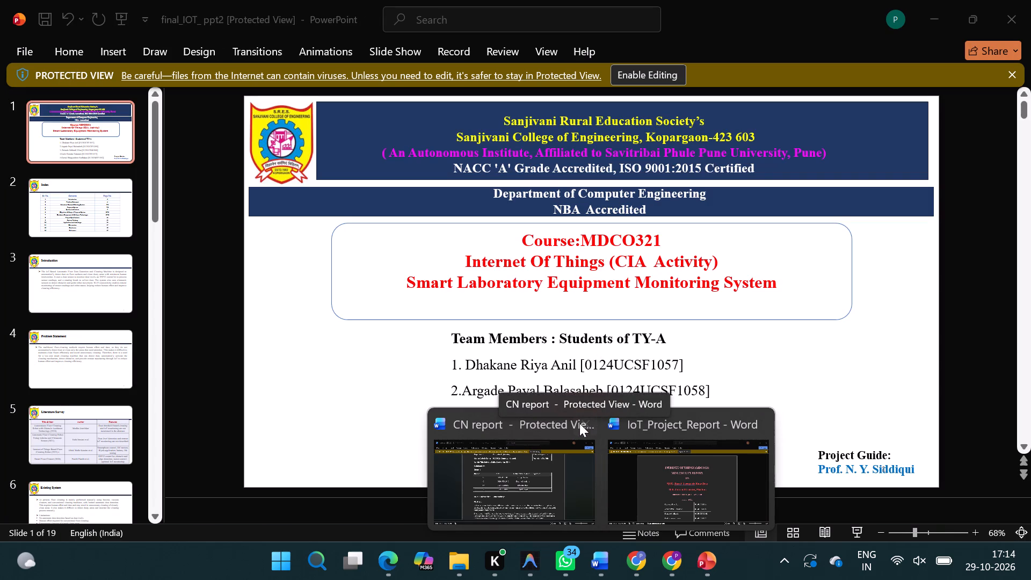
click(646, 470)
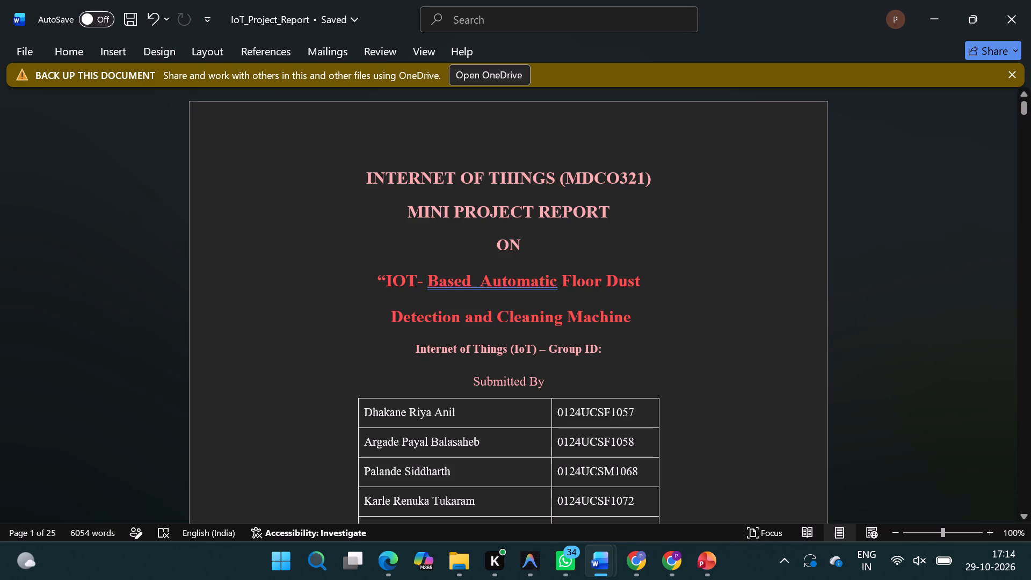
Run the spelling and grammar check over the whole report, ignoring flagged grammar issues and turning off checks for recurring spacing issues.
click(380, 57)
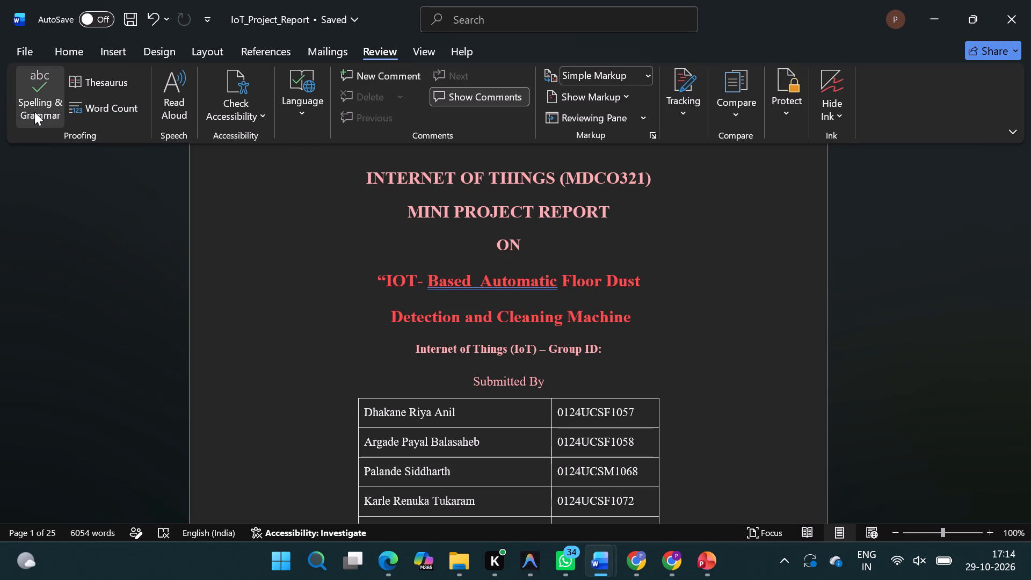
click(34, 112)
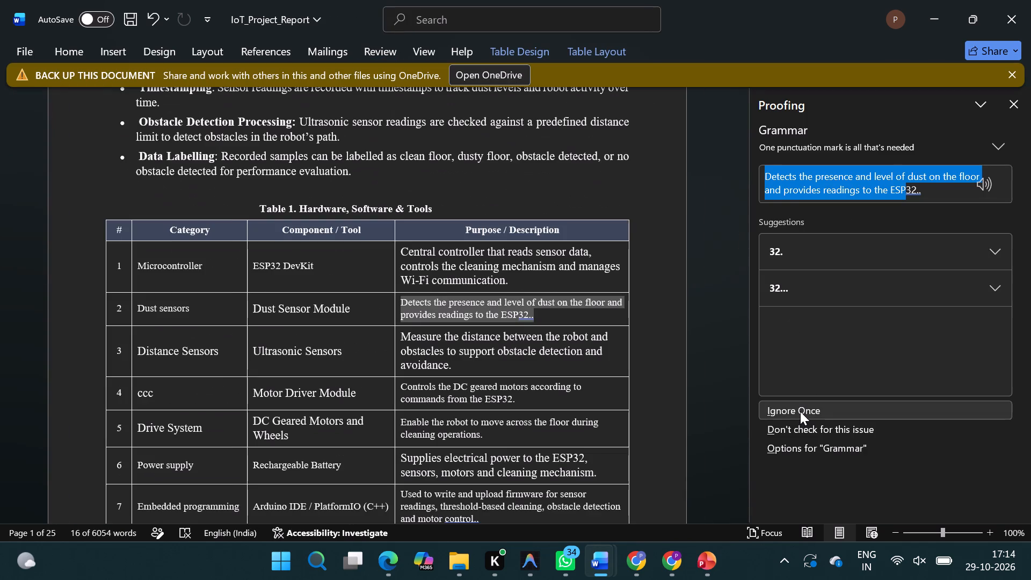
click(800, 411)
triple_click(800, 411)
triple_click(800, 411)
triple_click(800, 411)
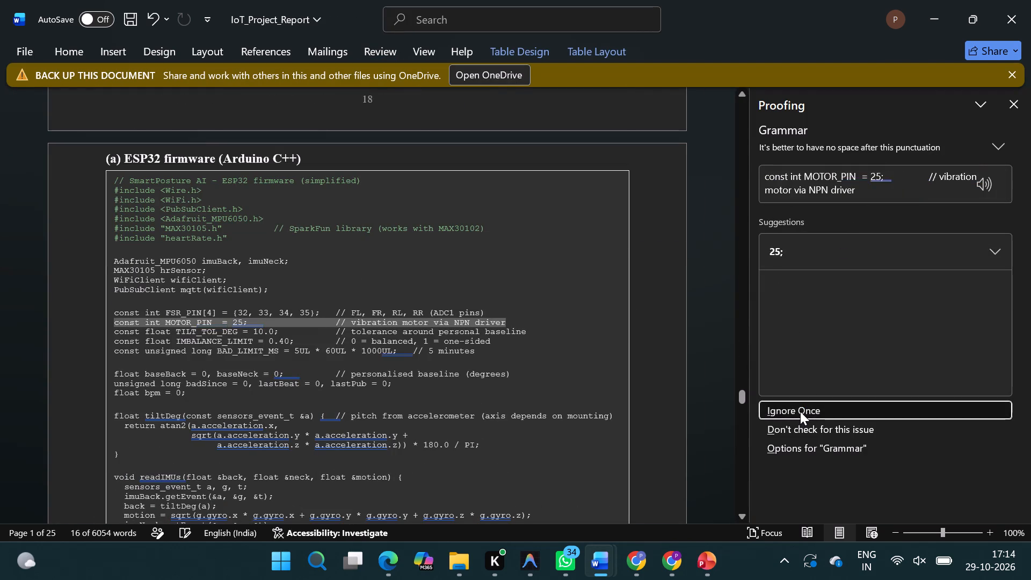
double_click(800, 411)
click(781, 423)
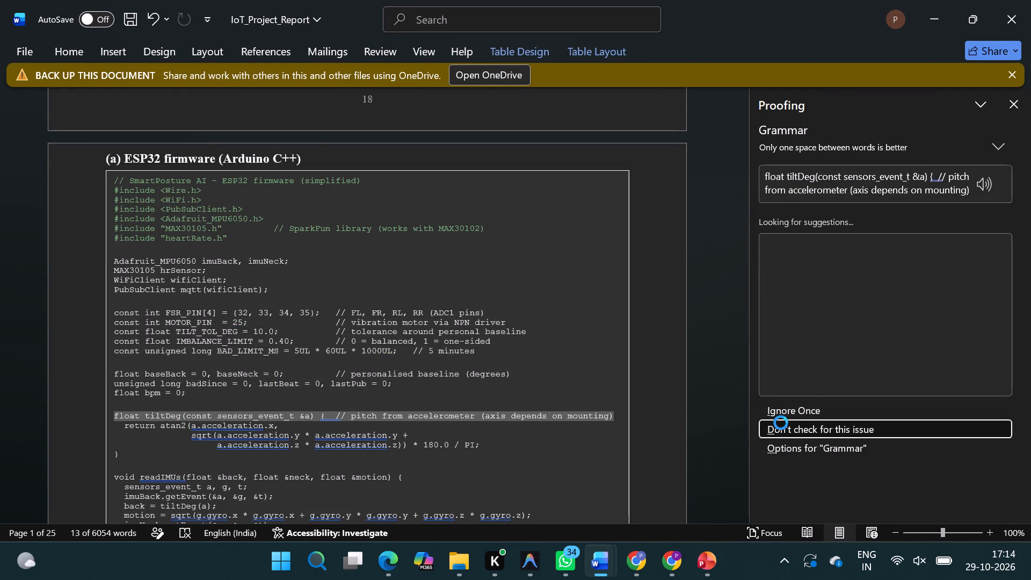
click(785, 421)
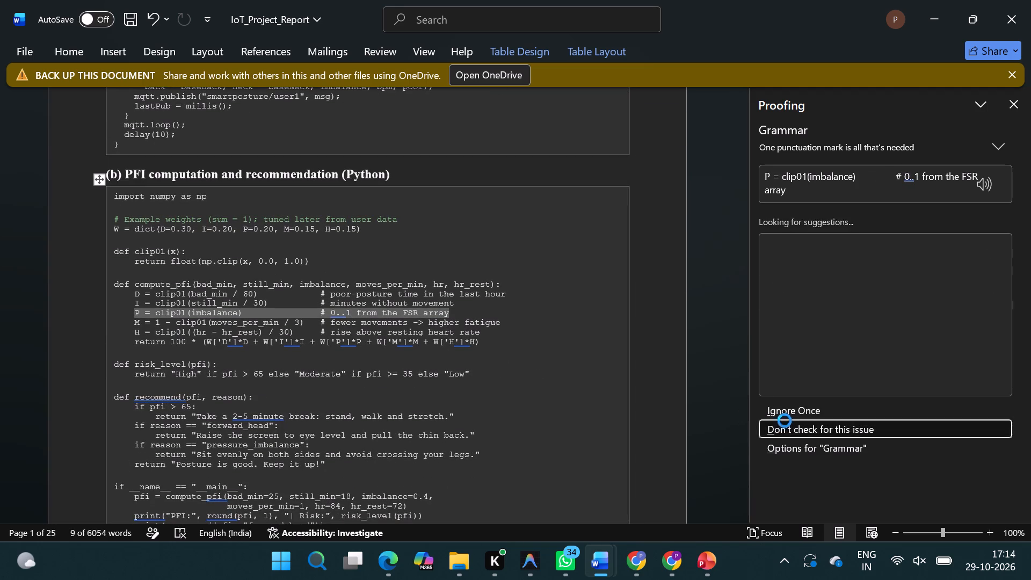
triple_click(783, 416)
triple_click(783, 416)
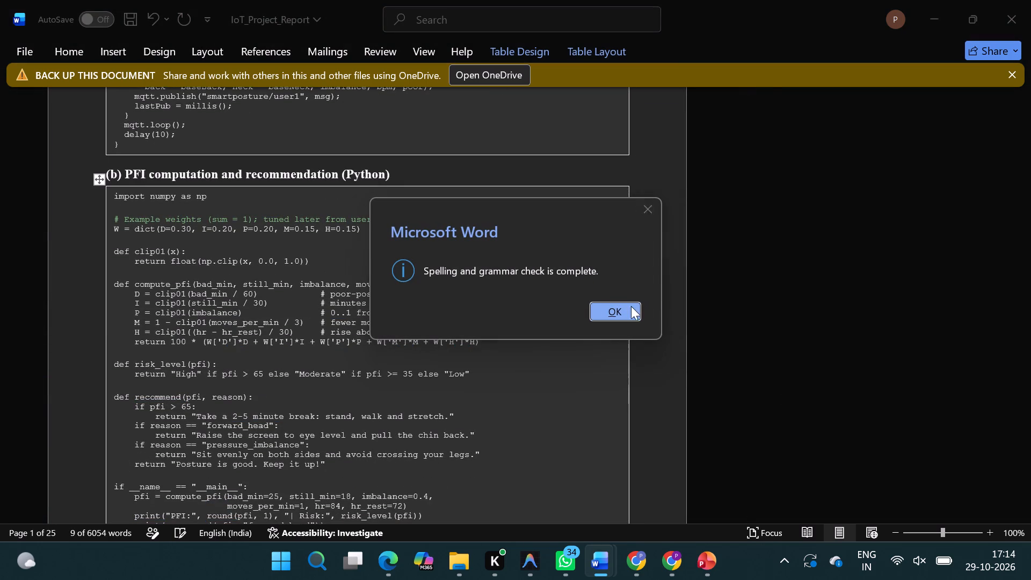
click(631, 309)
Return to the report's cover page and look over the project title and group member table.
scroll(286, 228, up, 20)
scroll(286, 228, up, 1)
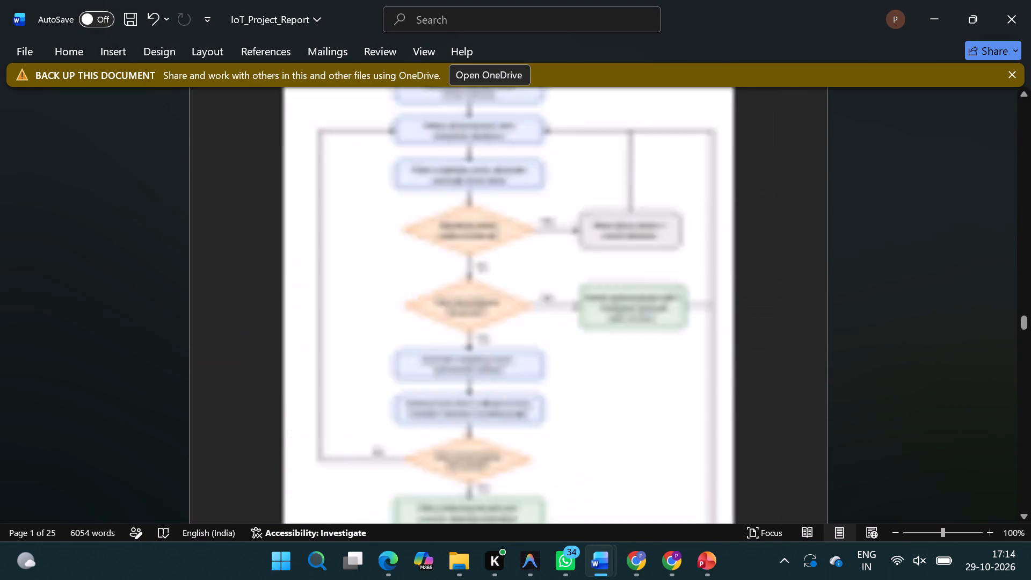
scroll(286, 228, up, 9)
scroll(555, 308, up, 6)
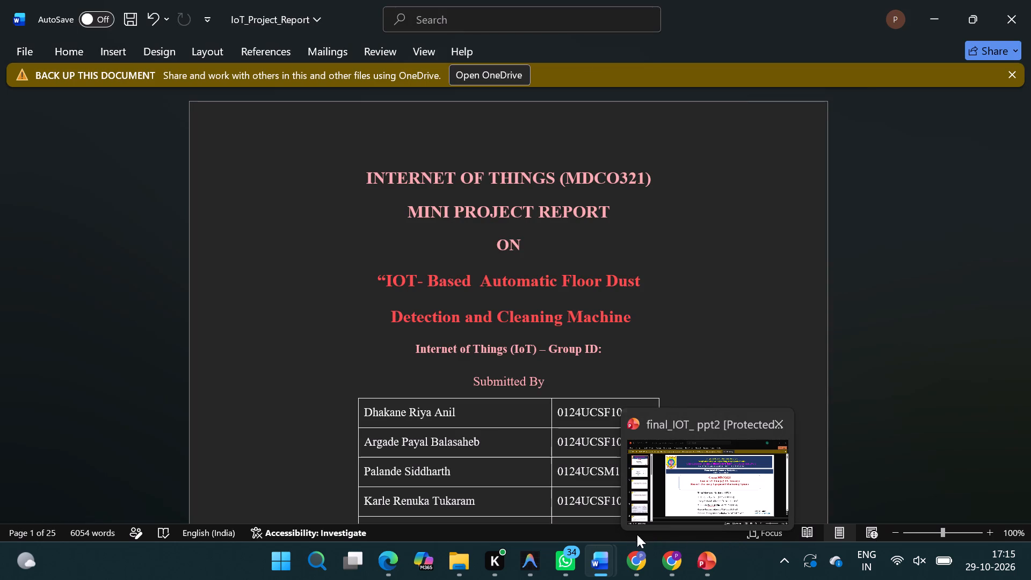
click(330, 359)
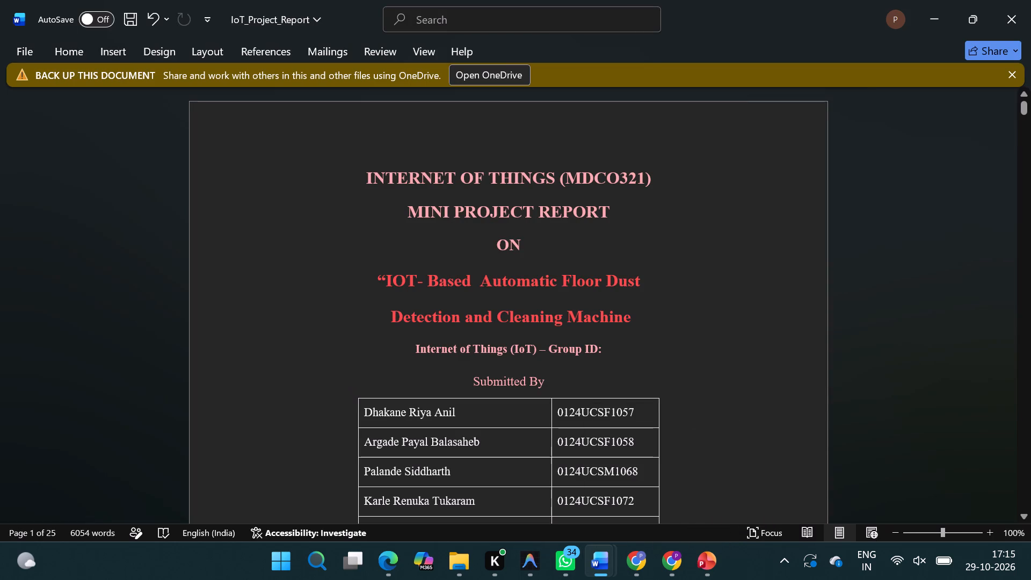
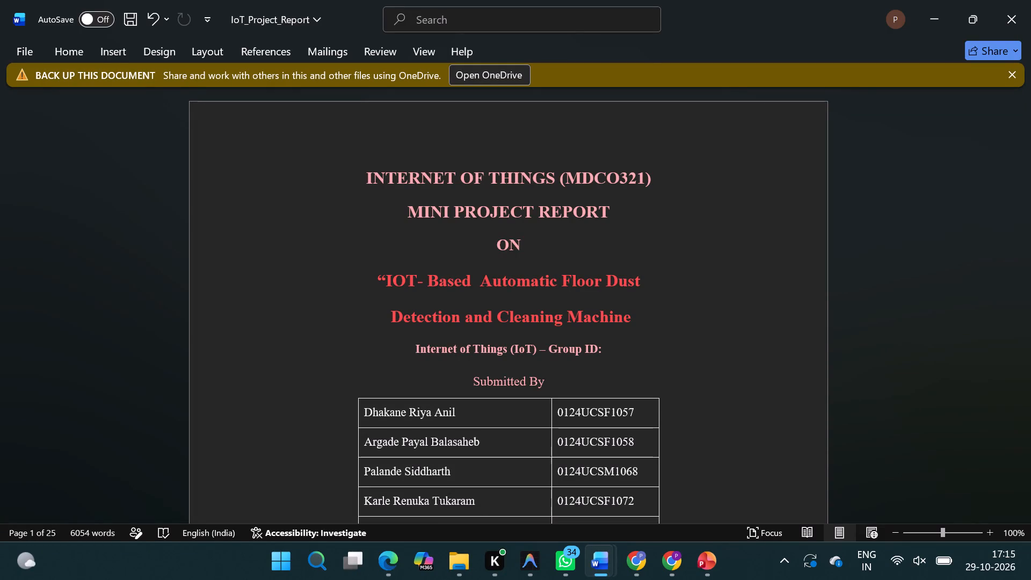
Enclose the project title on the cover page in double quotation marks and save the report.
scroll(330, 359, down, 1)
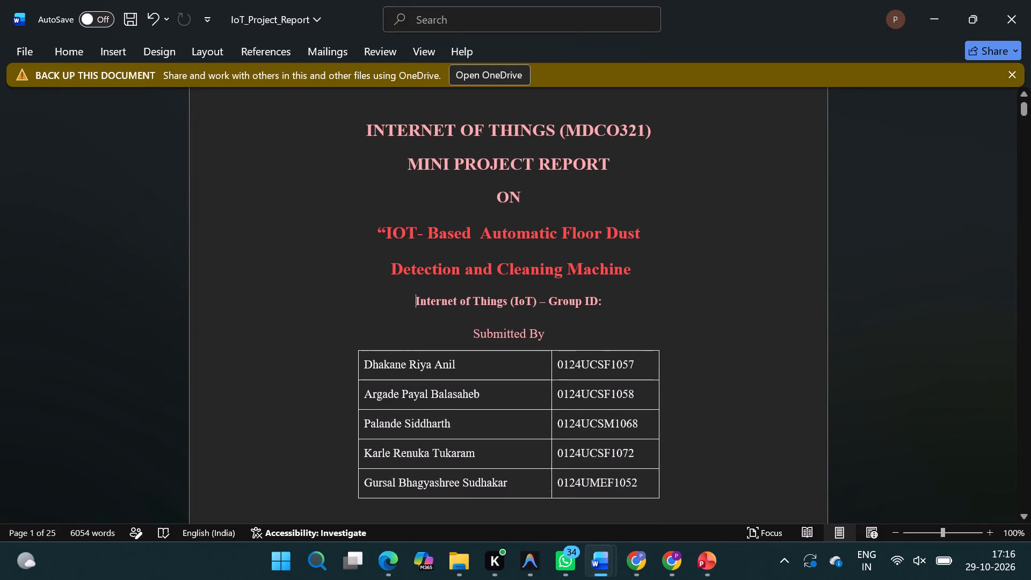
click(387, 230)
key(BackSpace)
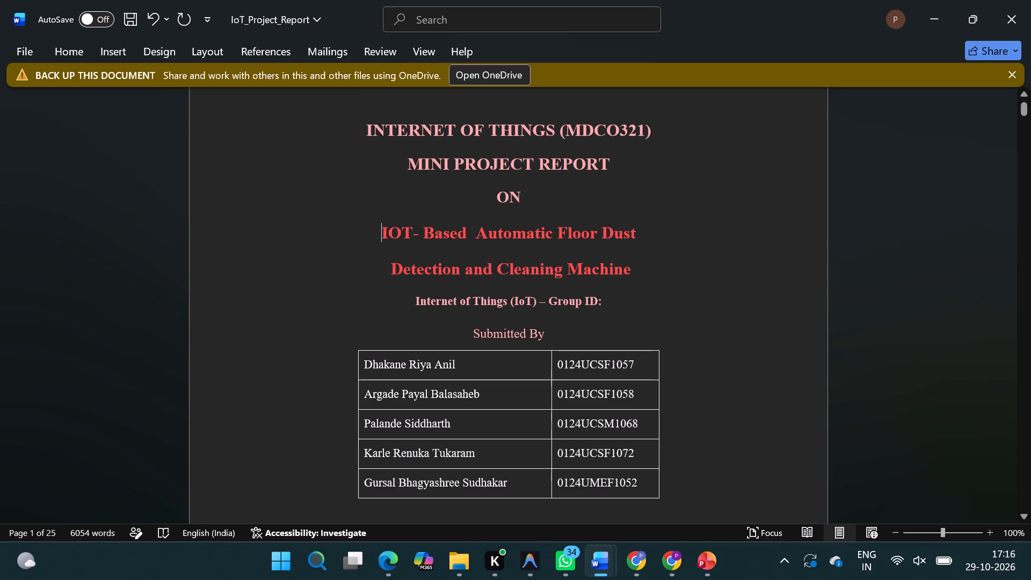
key(shift+quotedbl)
click(636, 266)
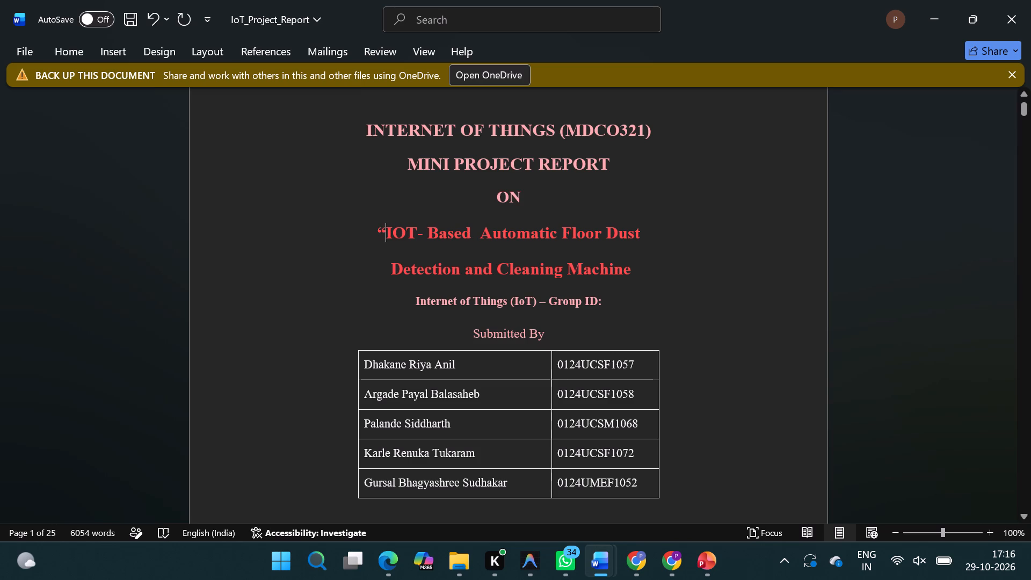
key(shift+quotedbl)
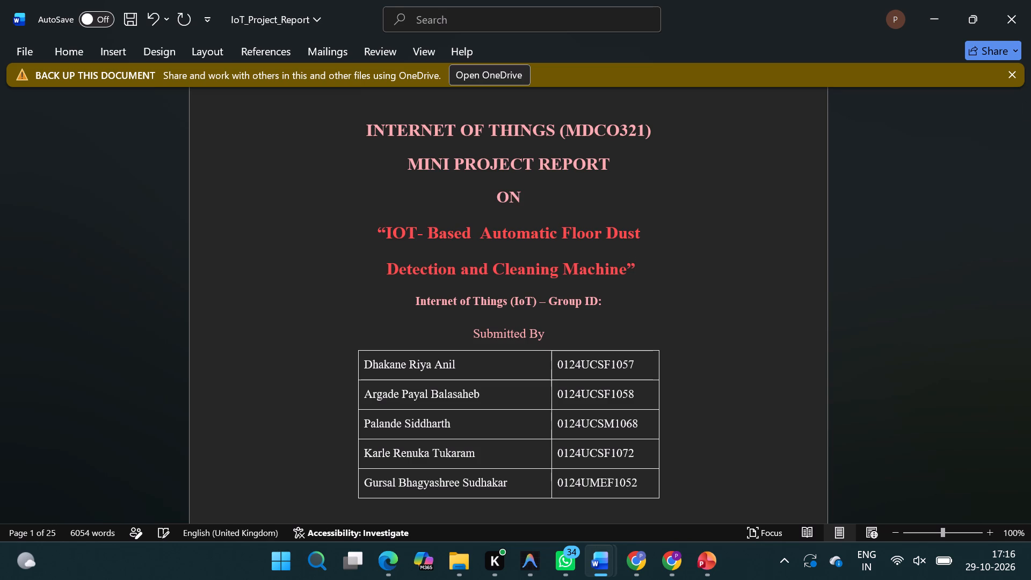
key(ctrl+s)
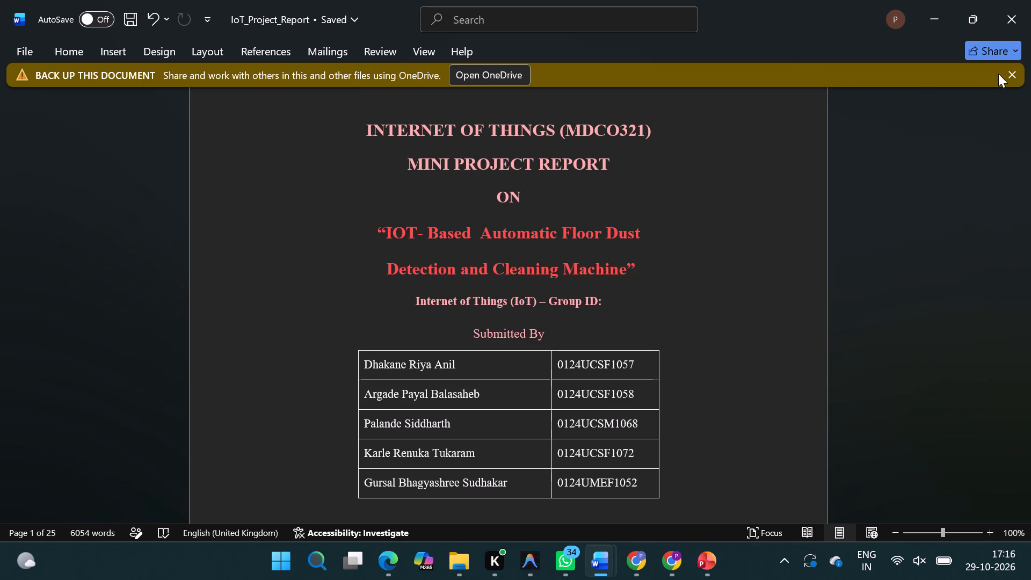
Dismiss the OneDrive backup notice above the report.
click(1013, 75)
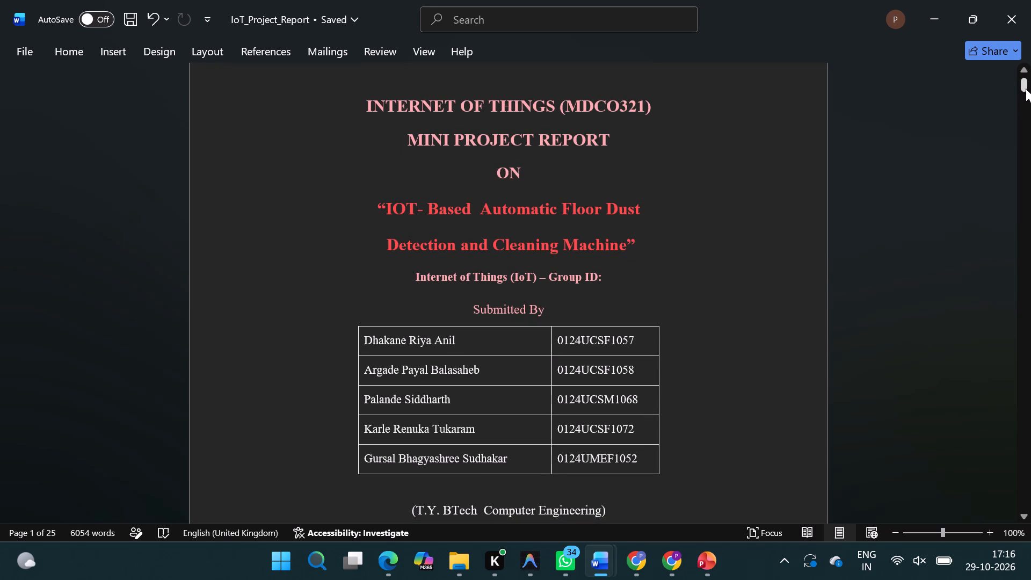
Read down the cover page from the course heading through the member table to the department and college lines.
double_click(1025, 70)
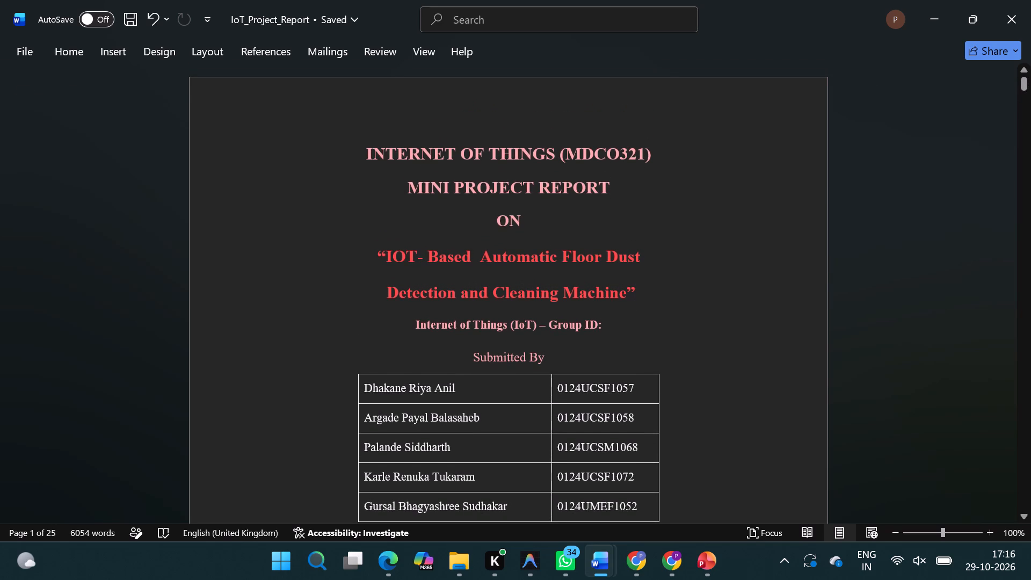
key(Down)
key(Down)
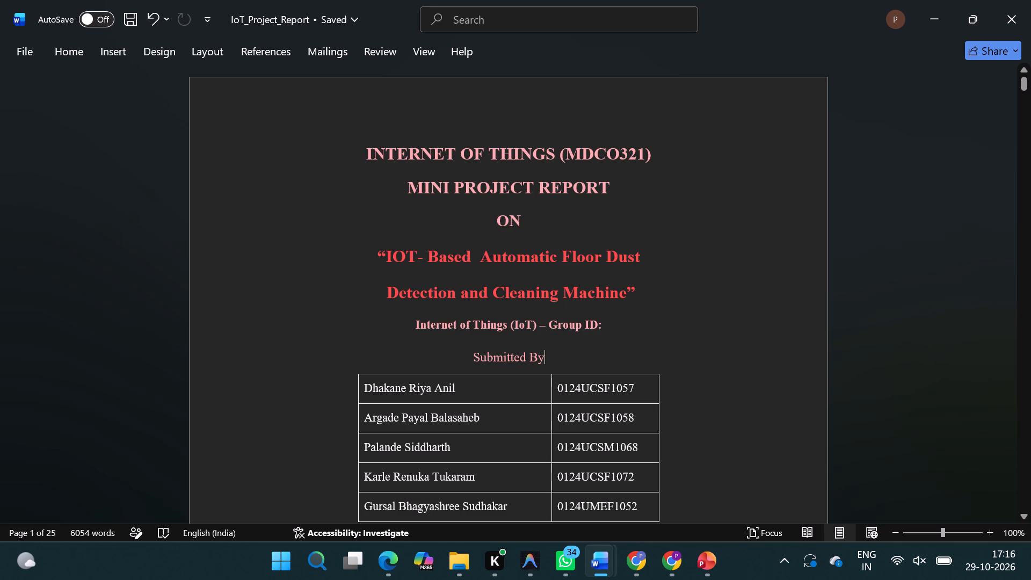
click(452, 194)
key(Down)
key(Down)
key(Down)
key(Down)
key(Down)
key(Down)
key(Down)
key(Down)
key(Down)
key(Down)
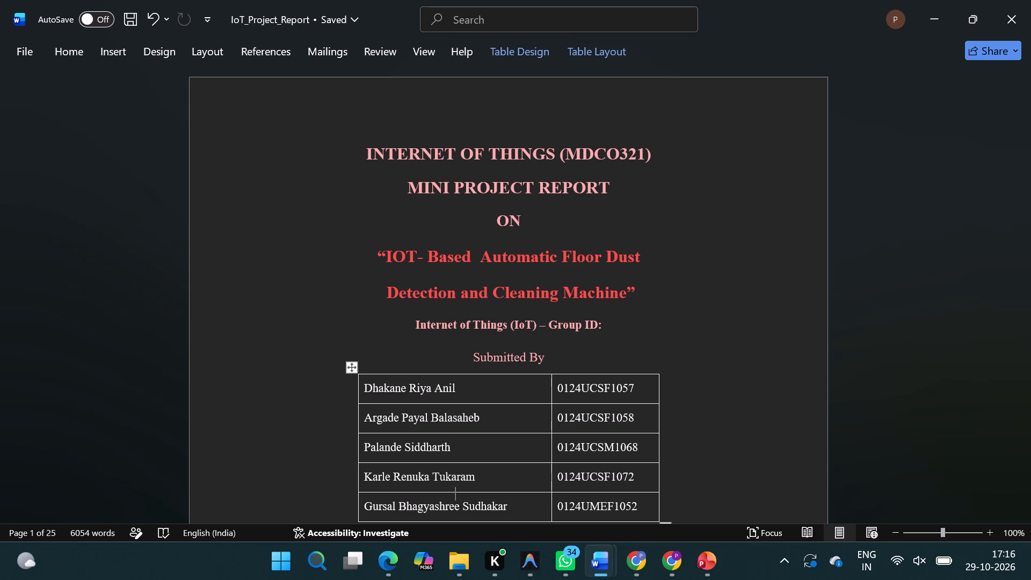
key(Down)
key(Down)
key(Down)
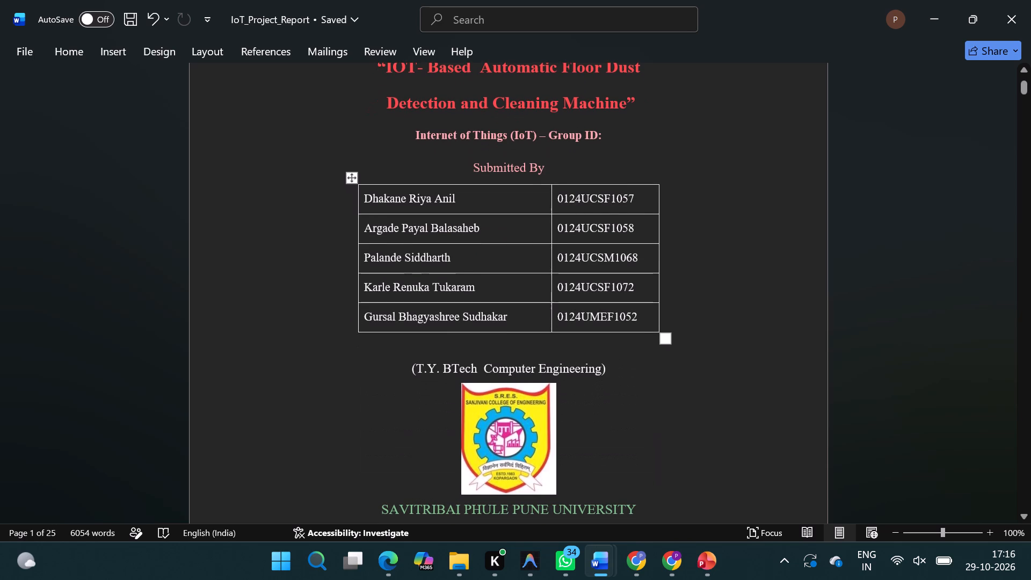
key(Down)
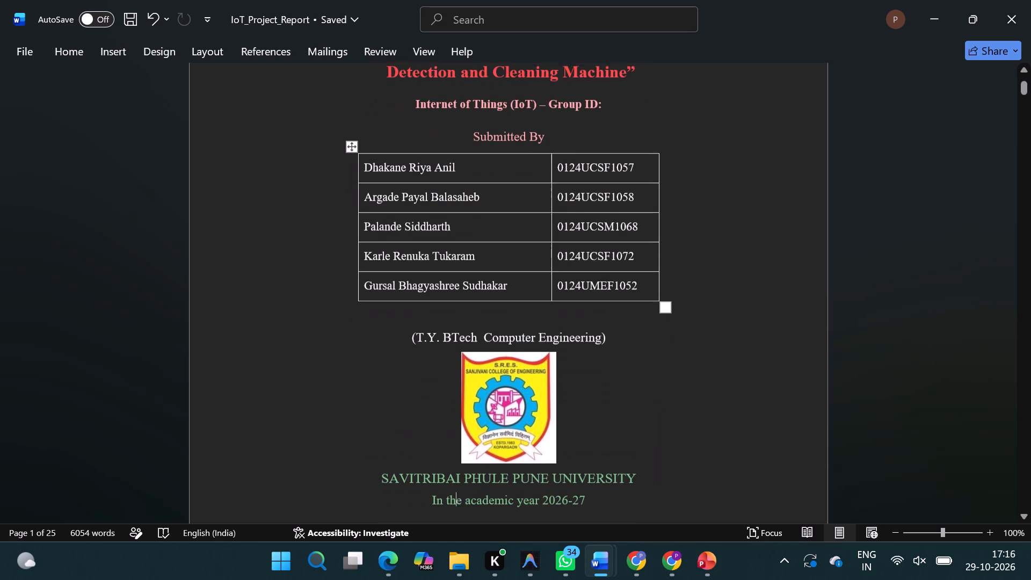
key(Down)
key(Down)
key(Down)
key(Down)
key(Down)
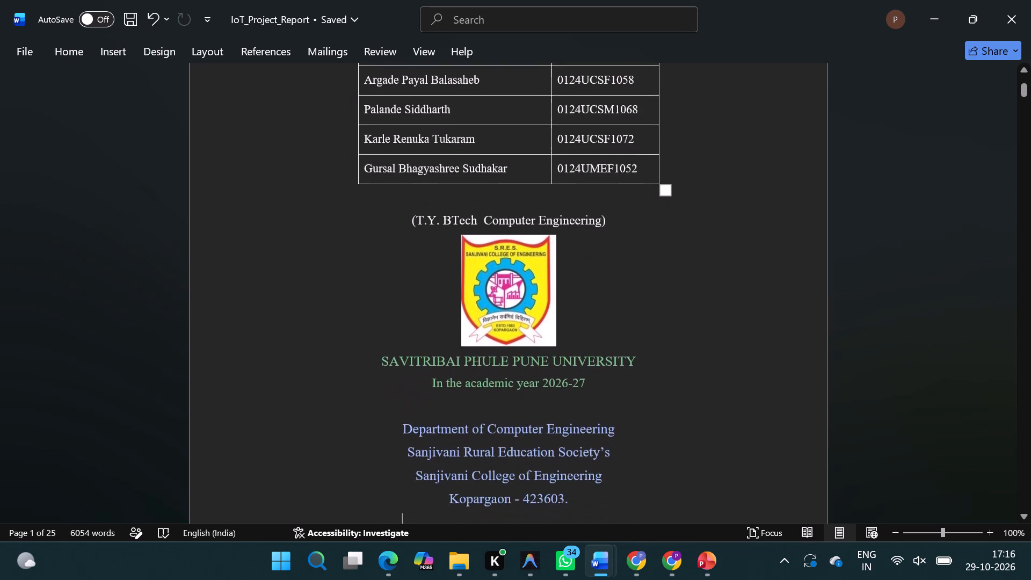
key(Down)
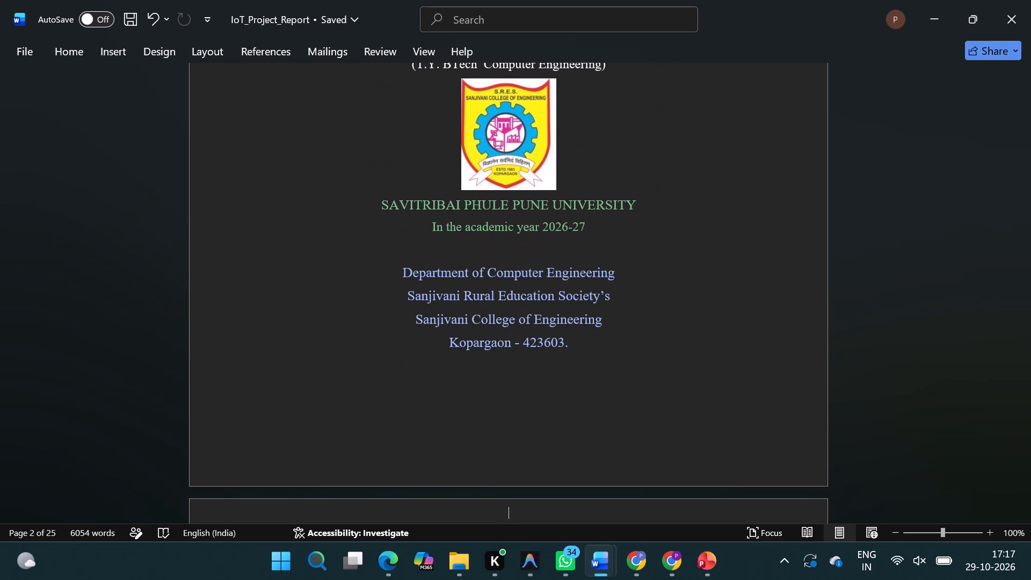
Look through the certificate, declaration, table of contents and abstract pages as far as the Research Question section.
scroll(718, 0, down, 1)
scroll(645, 175, down, 1)
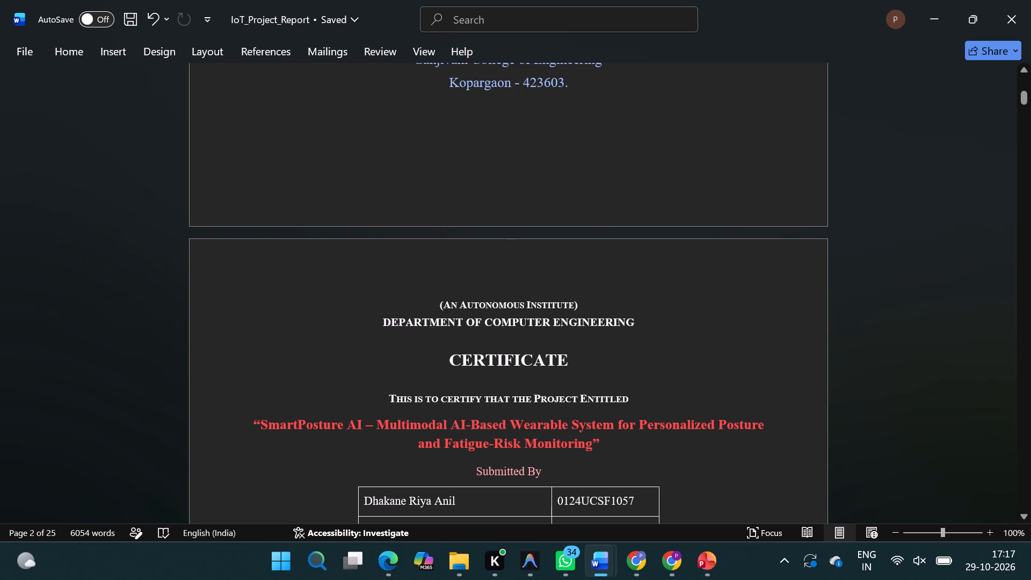
scroll(528, 279, down, 6)
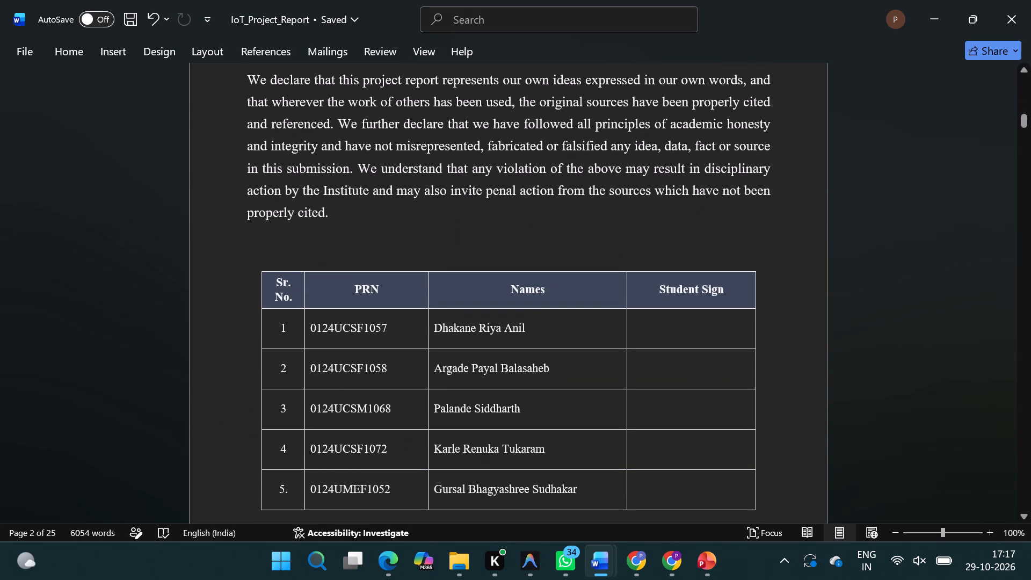
scroll(528, 279, down, 1)
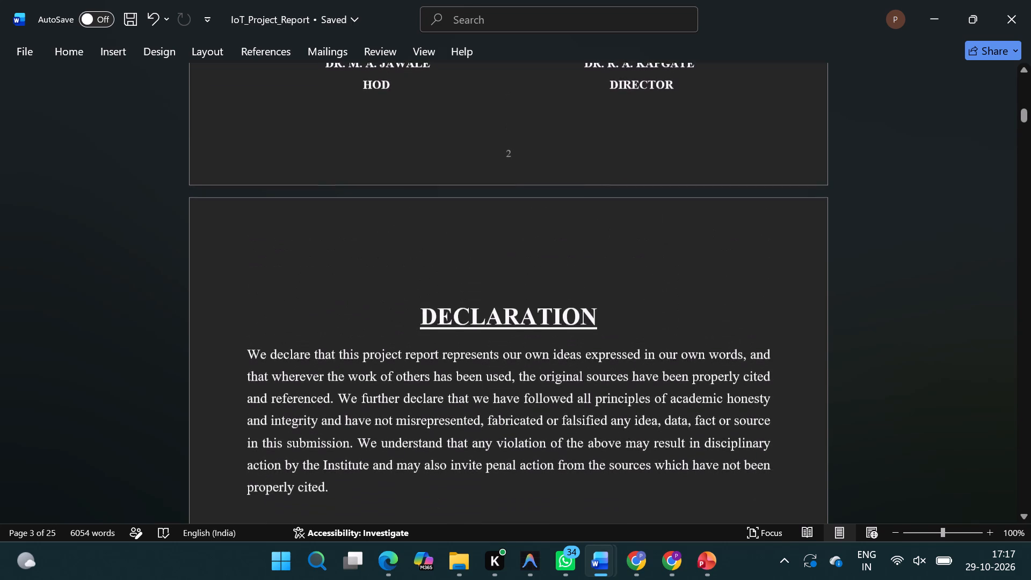
scroll(528, 279, down, 10)
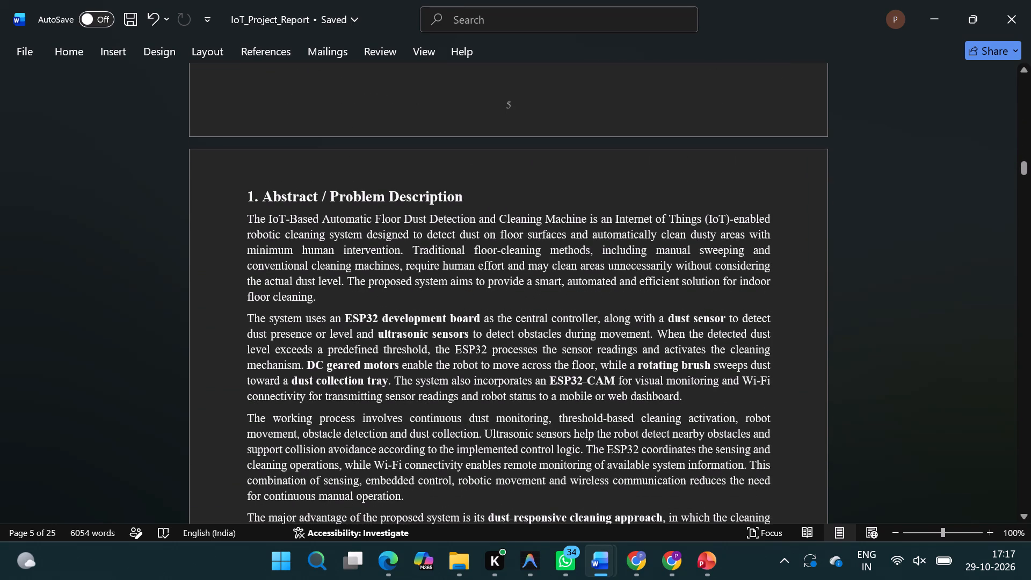
scroll(528, 279, down, 4)
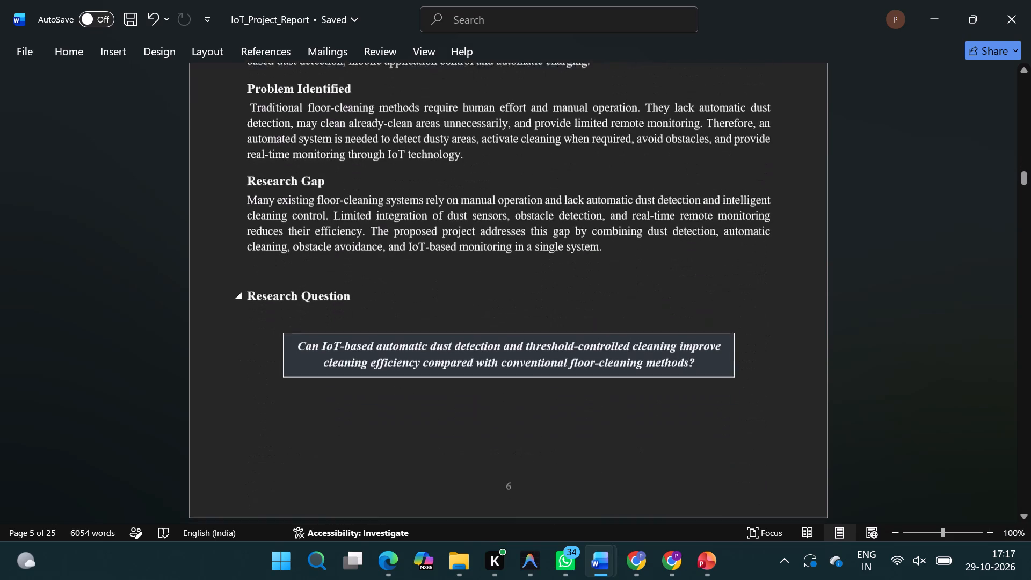
scroll(528, 279, down, 1)
Replace "MINI PROJECT" with "IOT" in the cover page's report heading.
scroll(528, 279, up, 18)
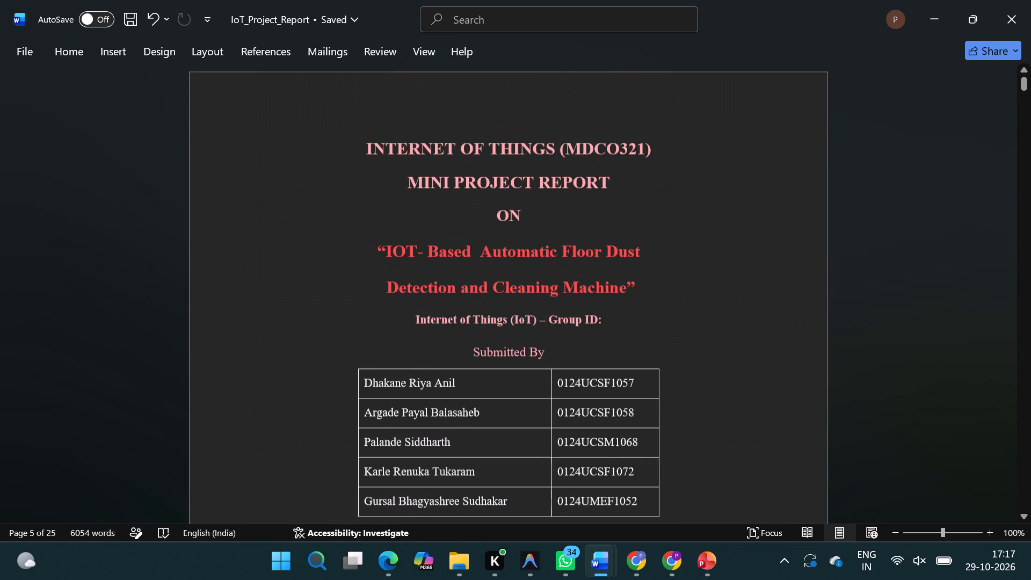
click(535, 186)
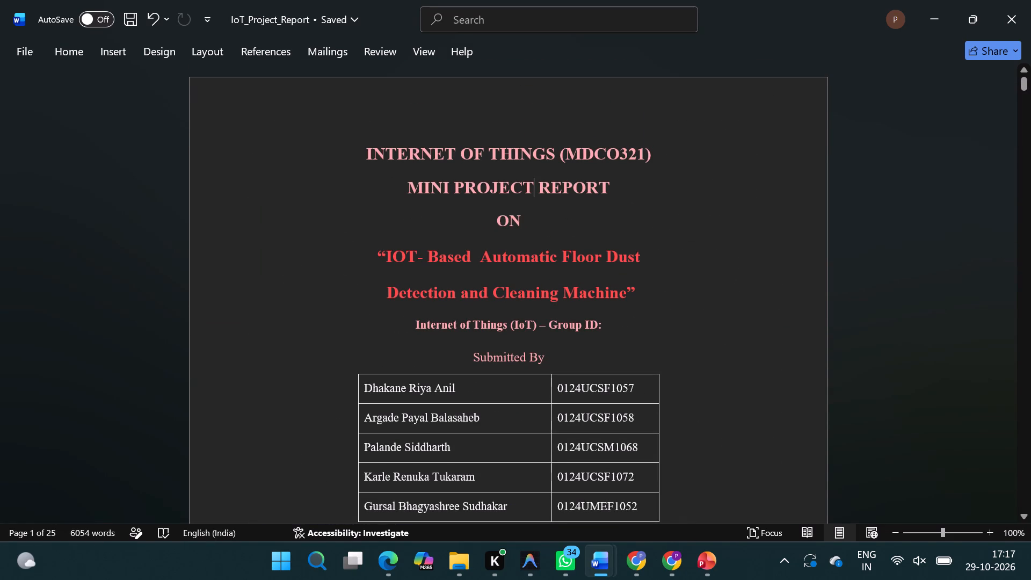
key(BackSpace)
key(BackSpace)
key(BackSpace)
key(BackSpace)
key(BackSpace)
key(BackSpace)
key(BackSpace)
key(BackSpace)
key(BackSpace)
key(BackSpace)
key(BackSpace)
key(BackSpace)
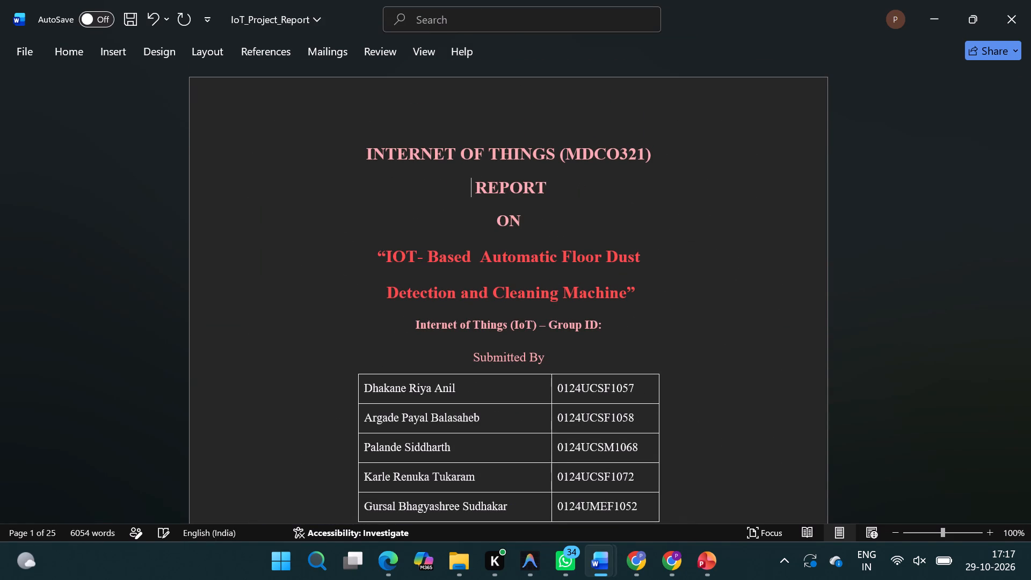
text(IOT)
key(space)
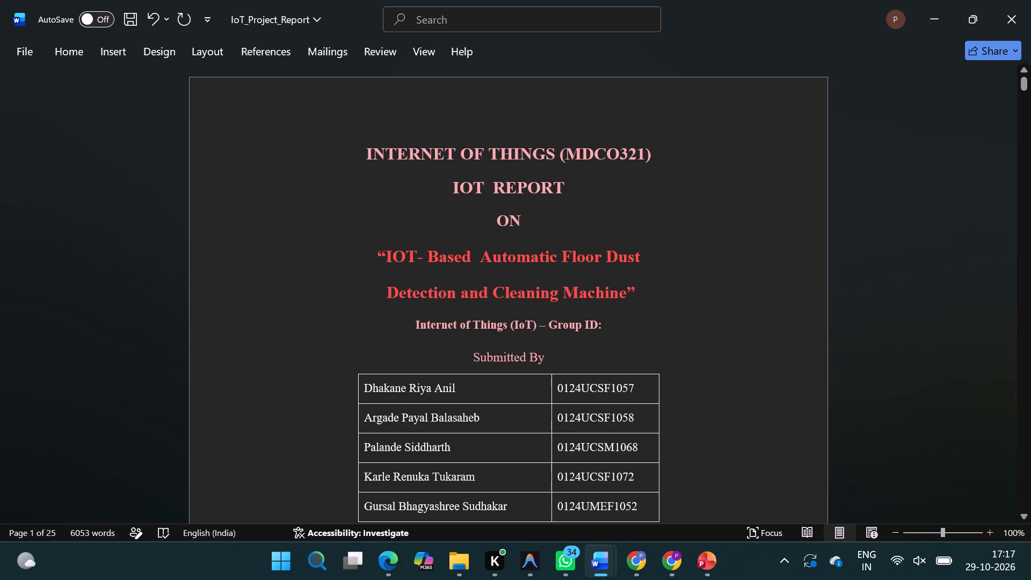
Look over the report's front pages down to the Table of Contents, returning to the cover page.
scroll(339, 232, down, 3)
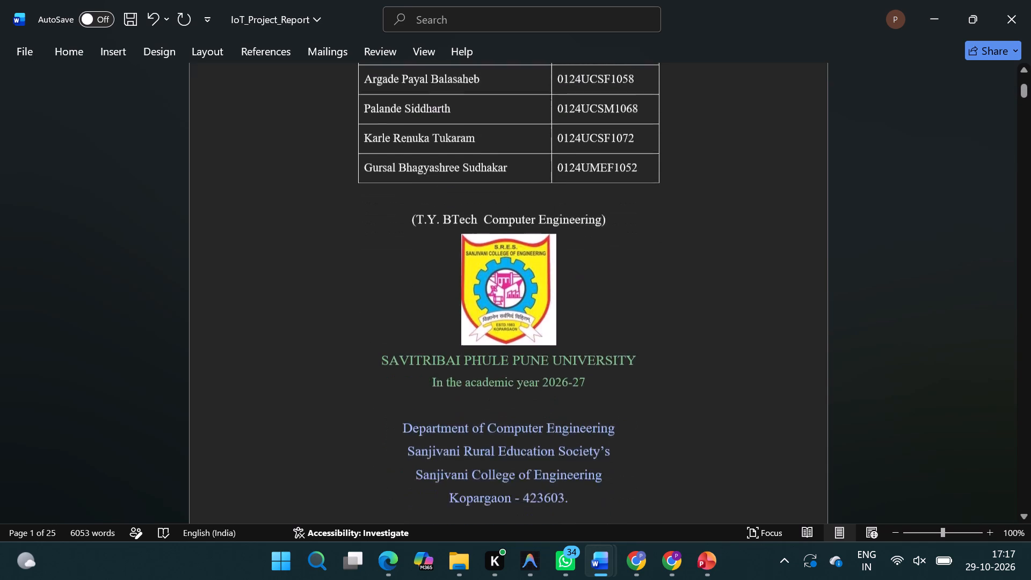
scroll(339, 232, down, 13)
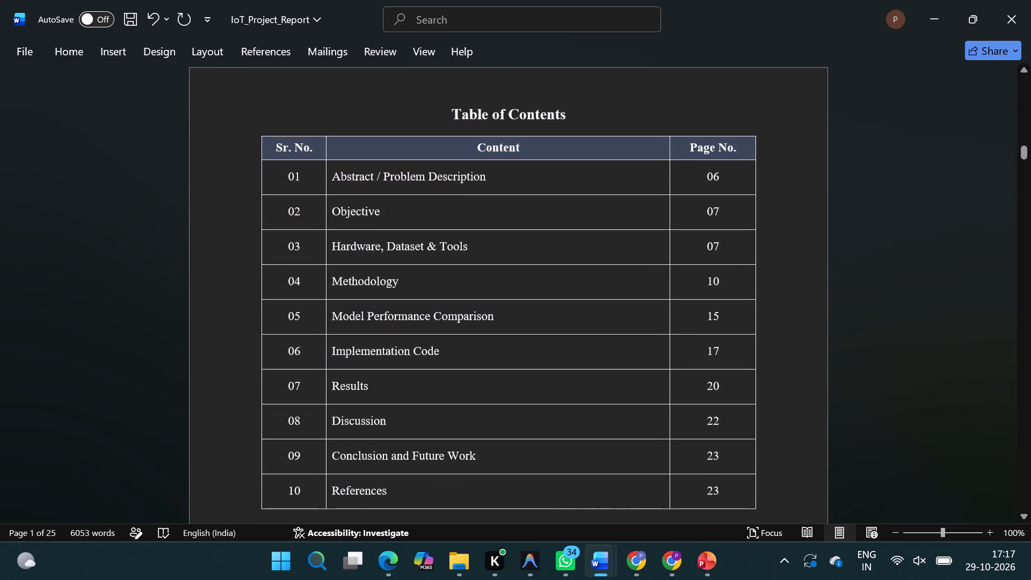
scroll(339, 232, down, 2)
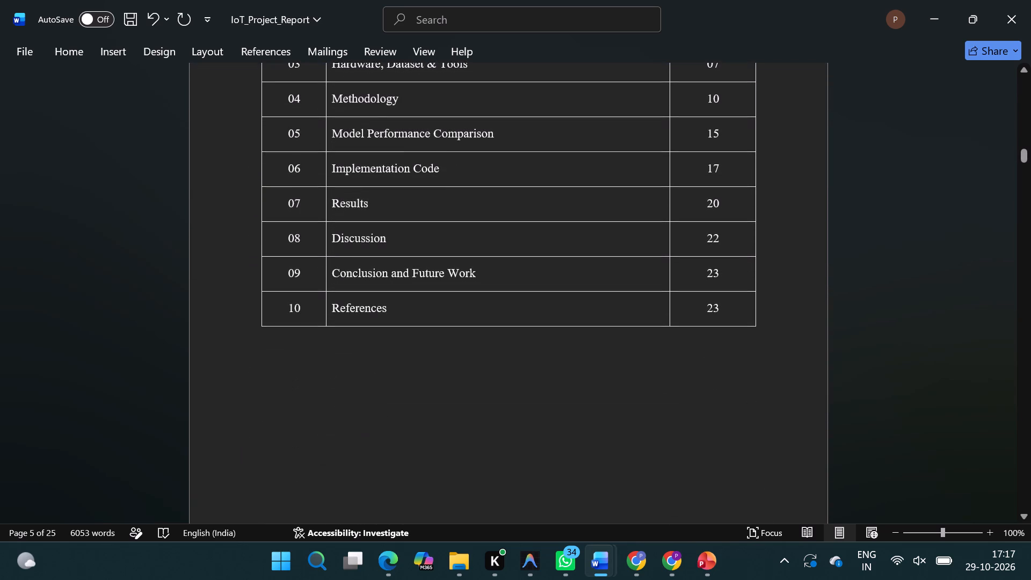
scroll(339, 232, up, 10)
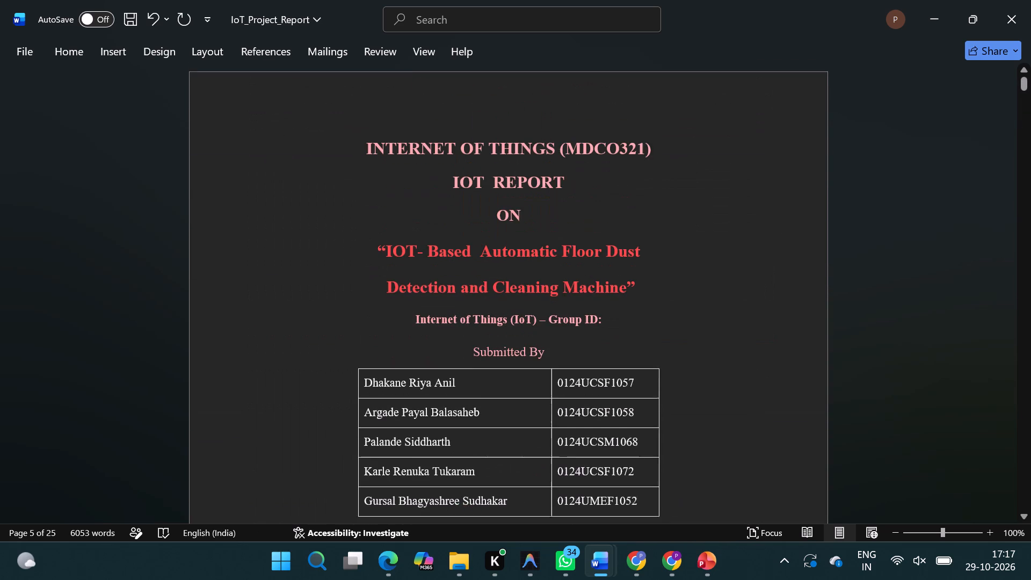
Review the report's front pages from the cover through the certificate and acknowledgement to the Table of Contents.
scroll(339, 232, down, 1)
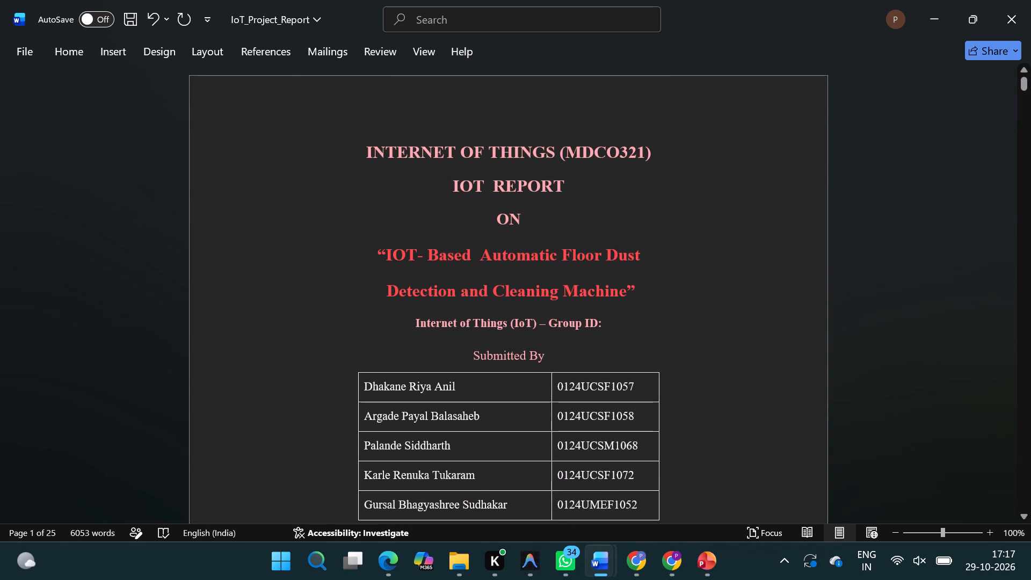
scroll(339, 232, down, 3)
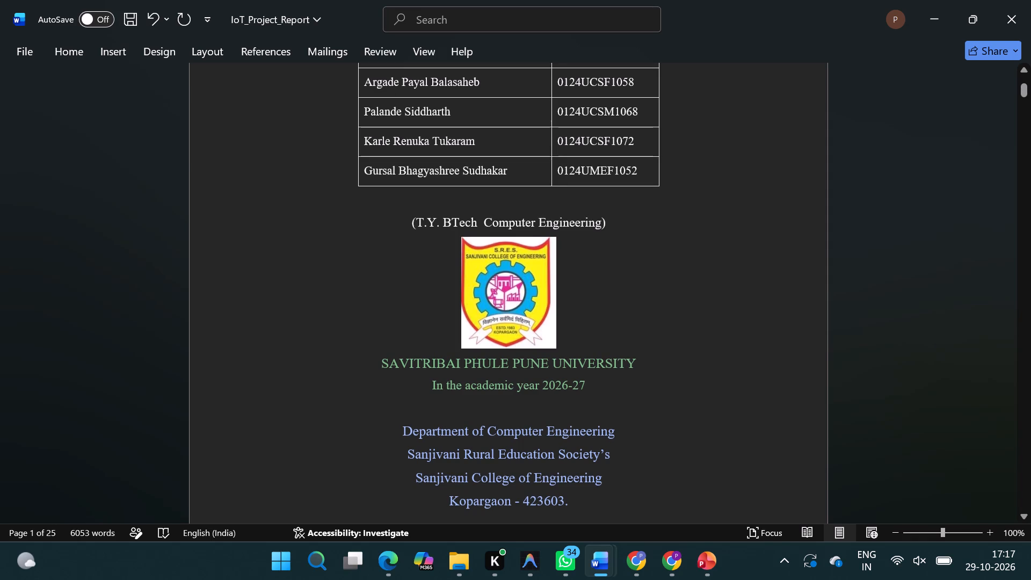
scroll(339, 232, down, 2)
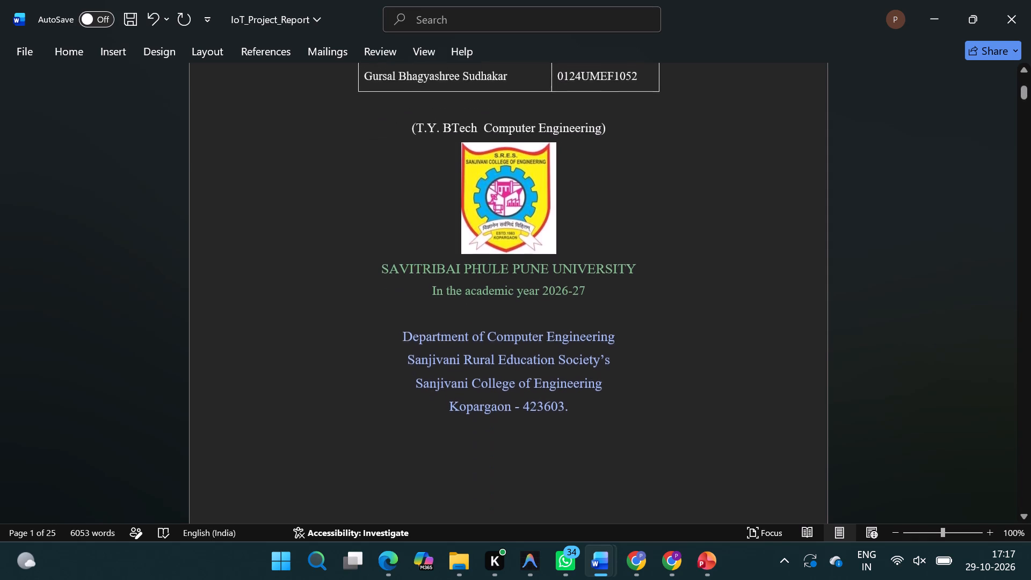
scroll(339, 232, down, 3)
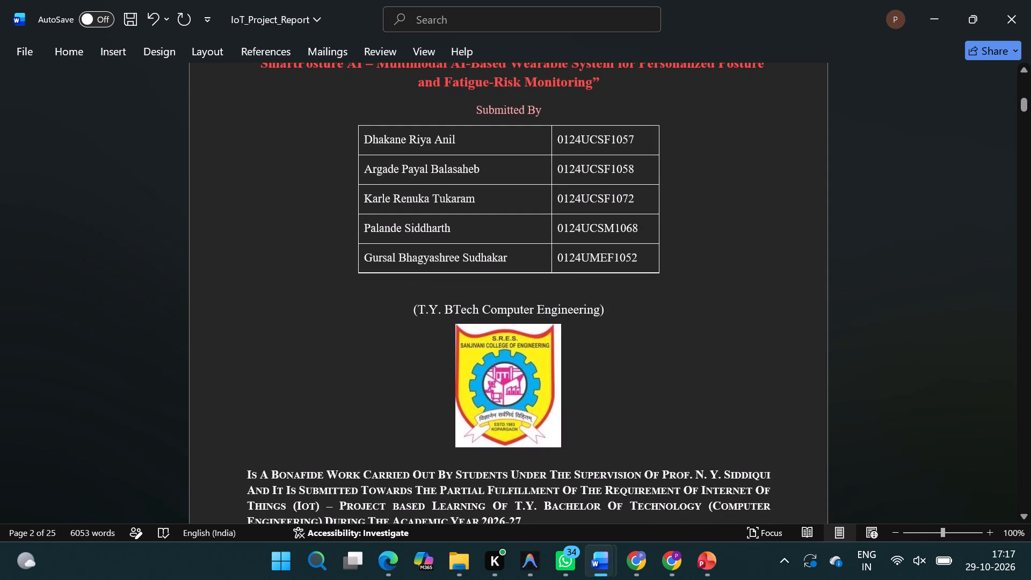
scroll(339, 232, down, 9)
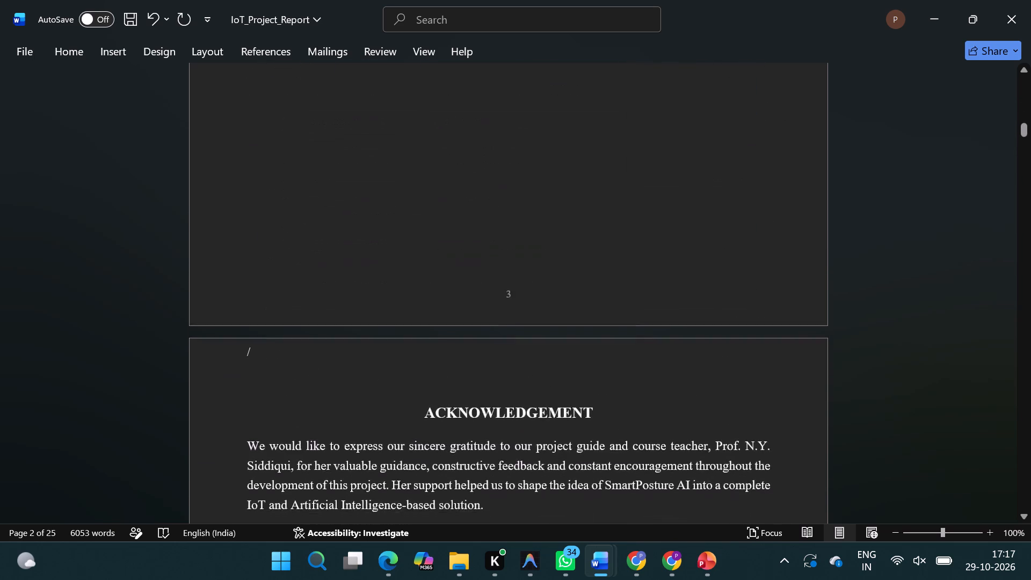
scroll(339, 232, down, 4)
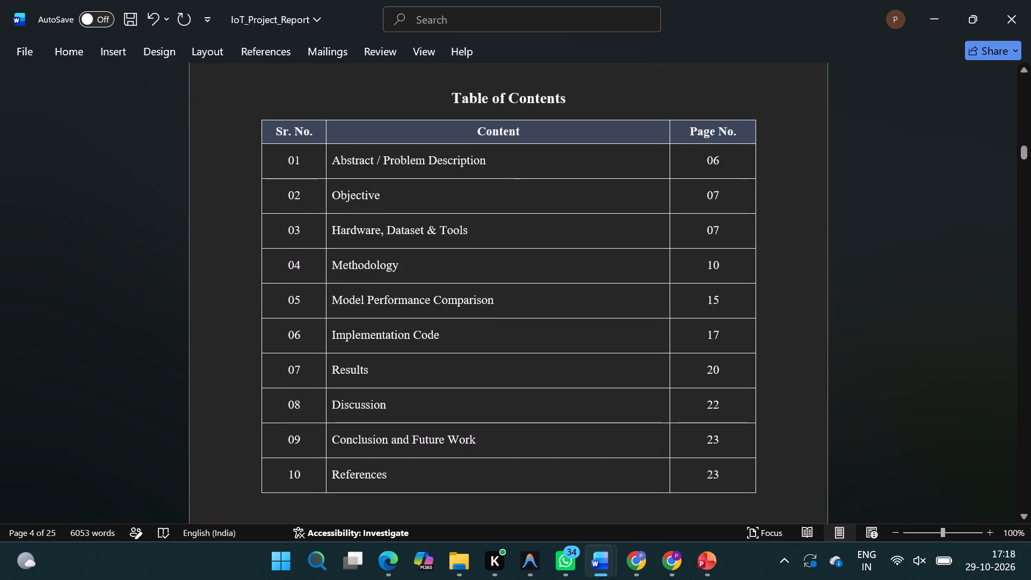
Skim the report body from the Research Question through Hardware, Dataset & Tools to the component table, returning to the cover page.
scroll(339, 232, down, 6)
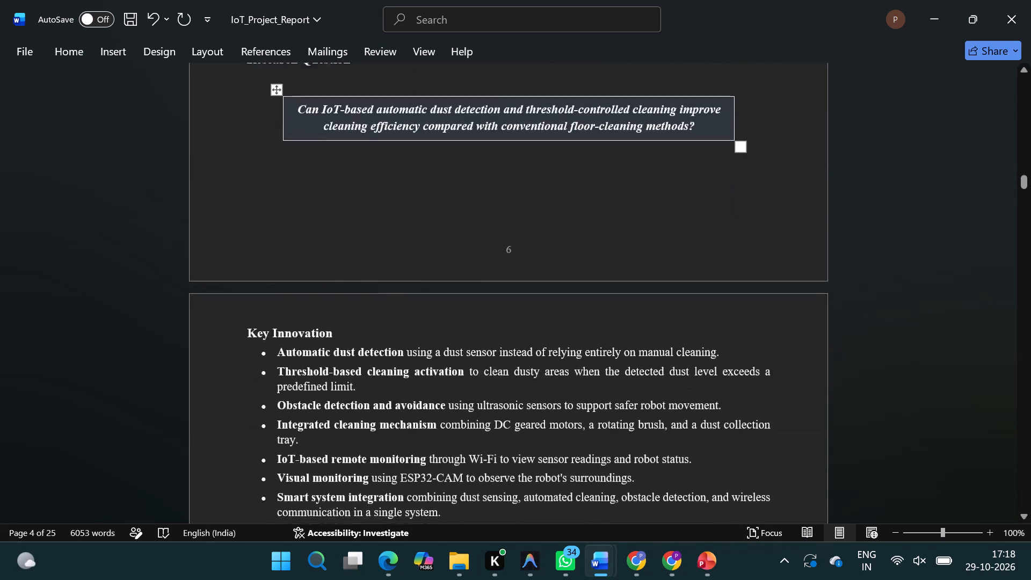
scroll(339, 232, down, 5)
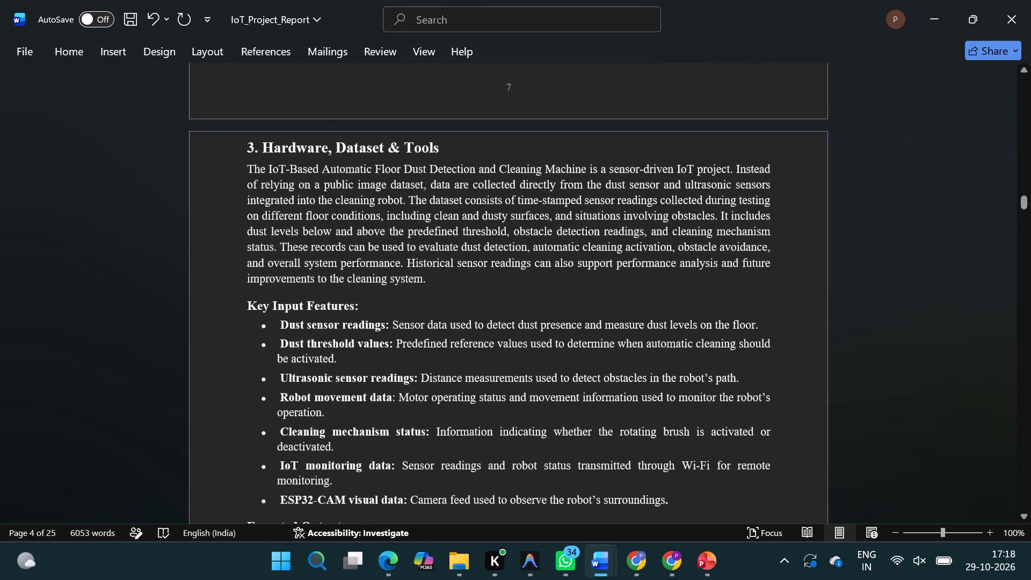
click(339, 232)
scroll(357, 352, down, 3)
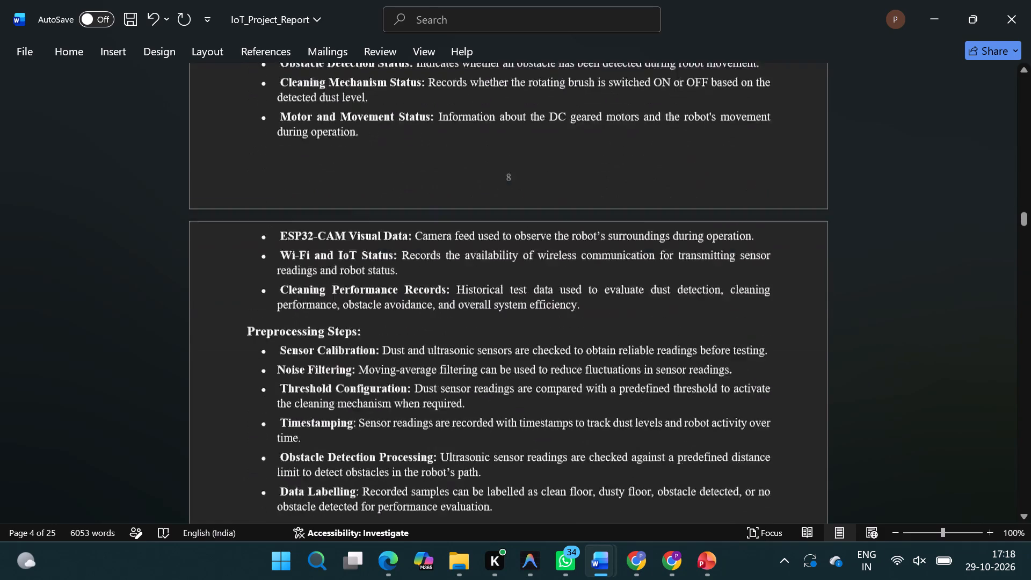
scroll(357, 352, down, 2)
scroll(357, 352, up, 15)
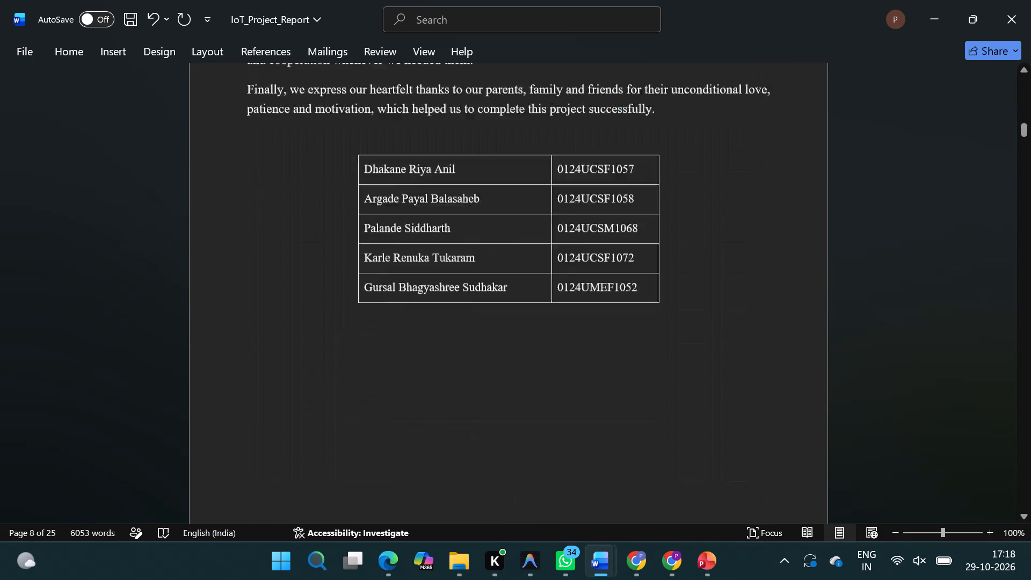
scroll(357, 352, down, 9)
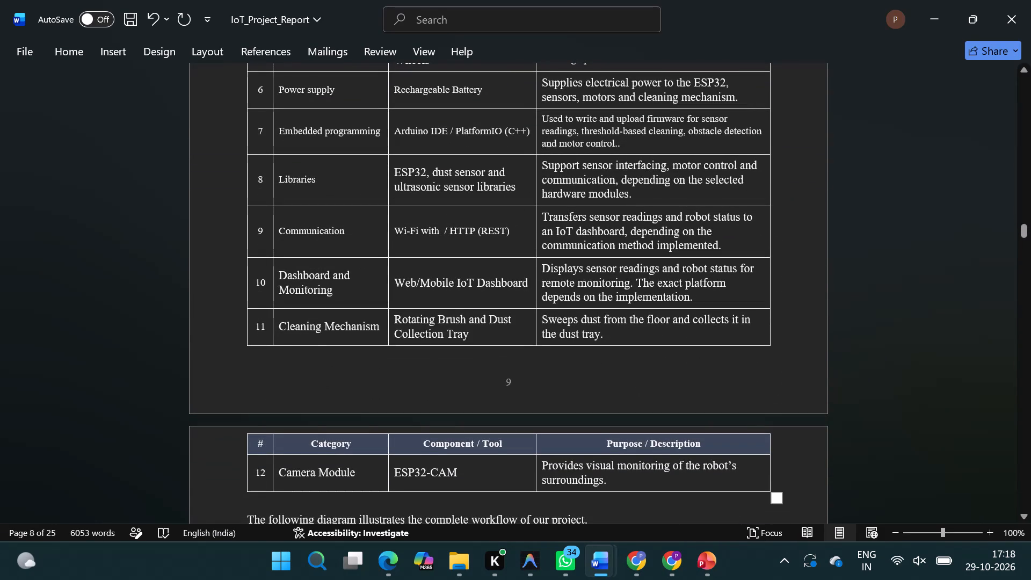
scroll(357, 352, up, 20)
scroll(357, 352, up, 20)
scroll(357, 352, up, 3)
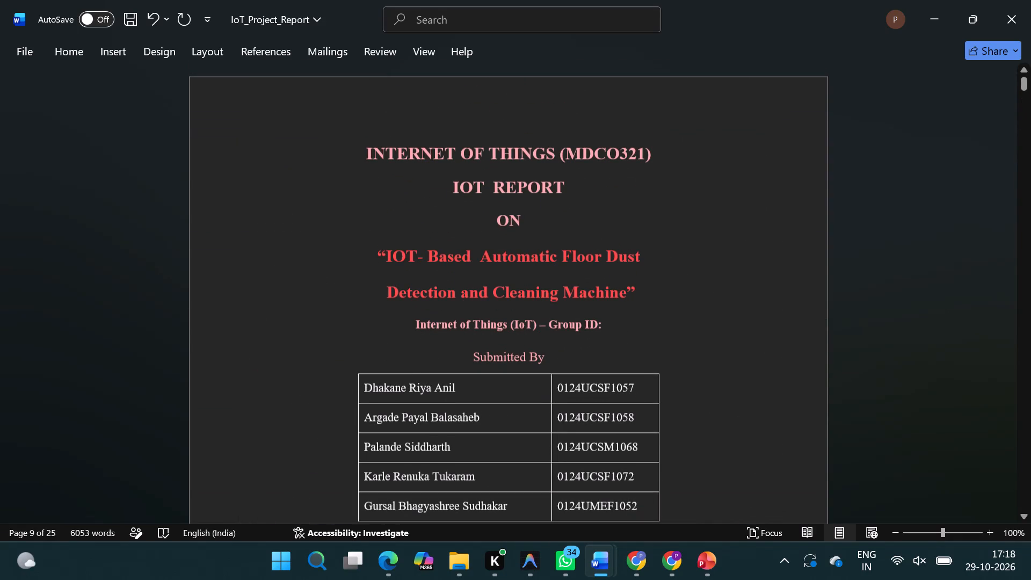
scroll(357, 352, up, 20)
scroll(357, 352, up, 2)
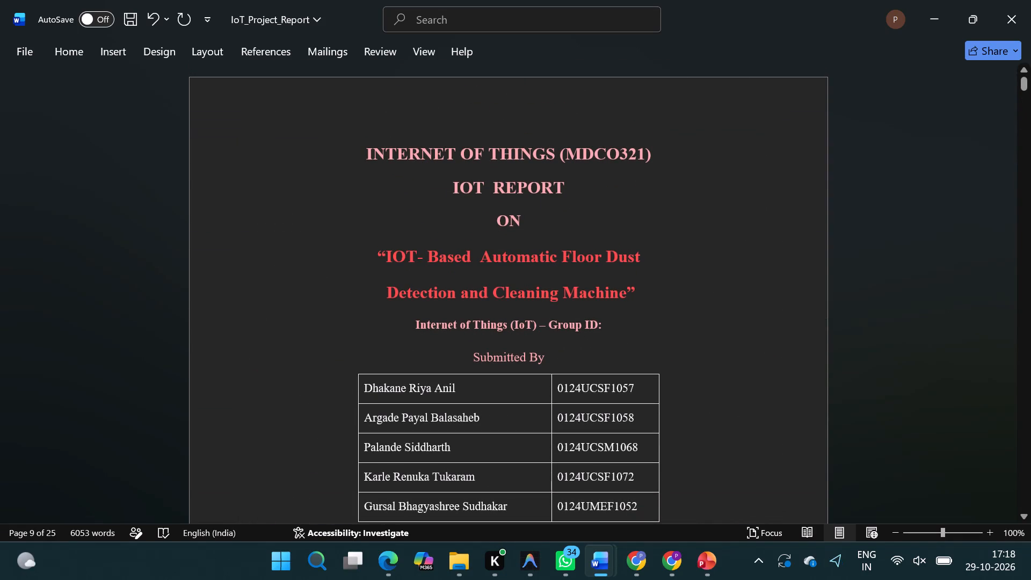
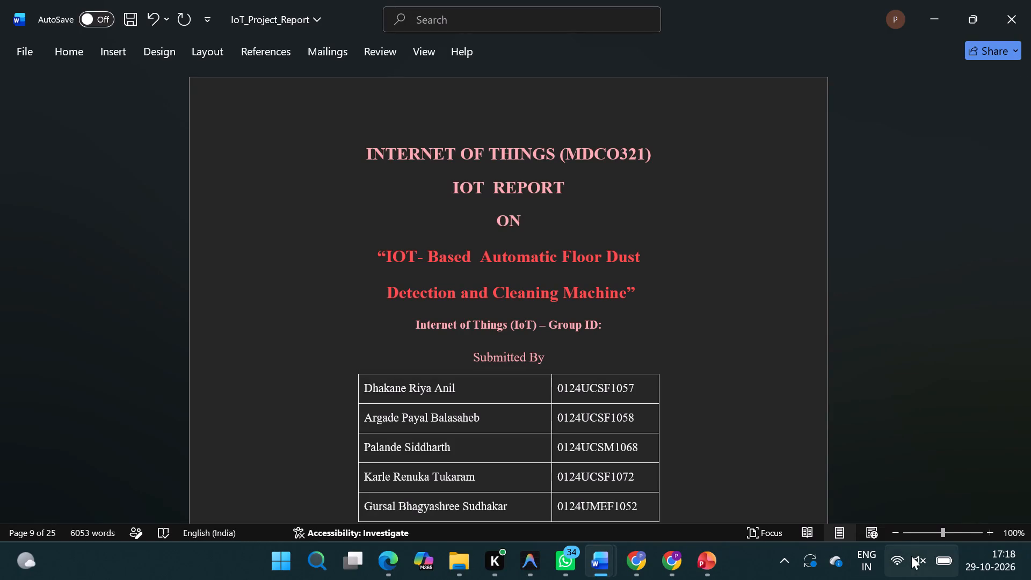
Switch to Windows Settings and open the Display settings.
click(312, 563)
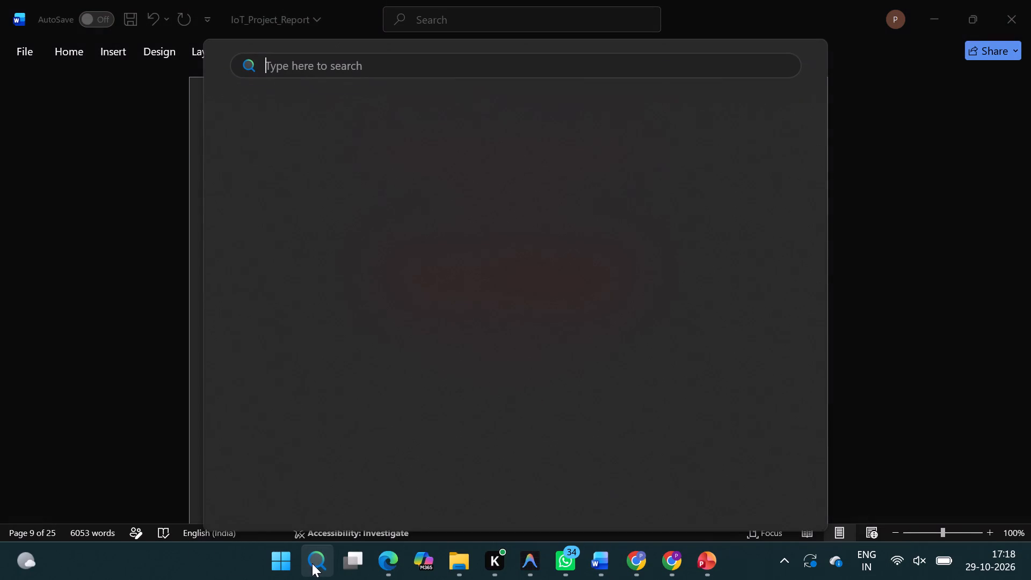
click(354, 71)
text(sett)
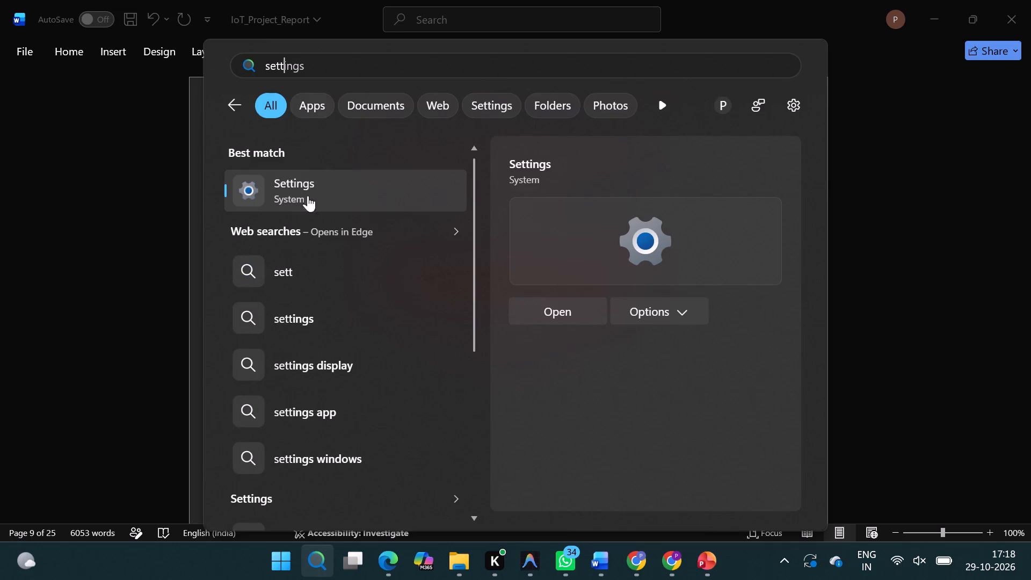
click(325, 182)
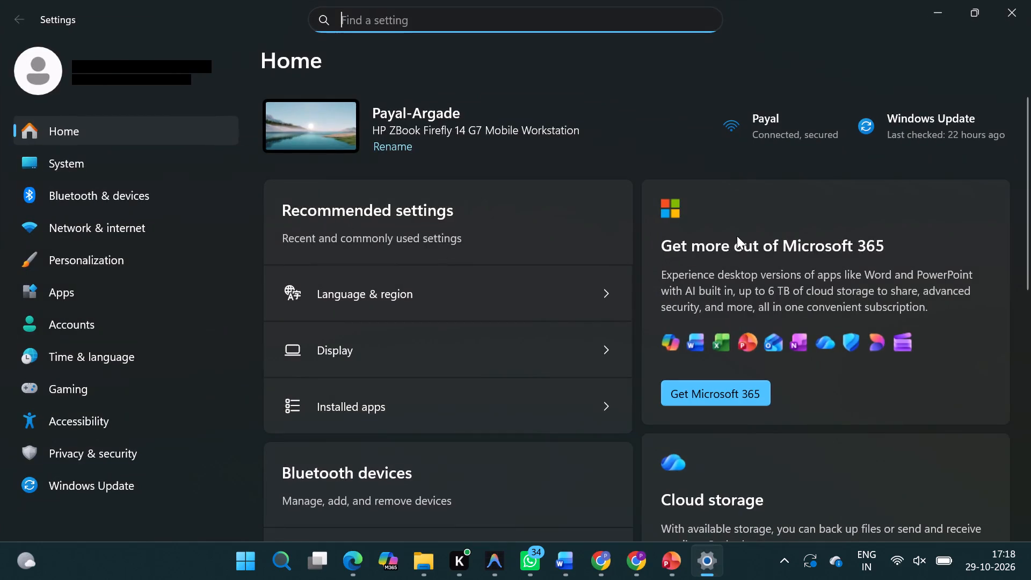
click(468, 348)
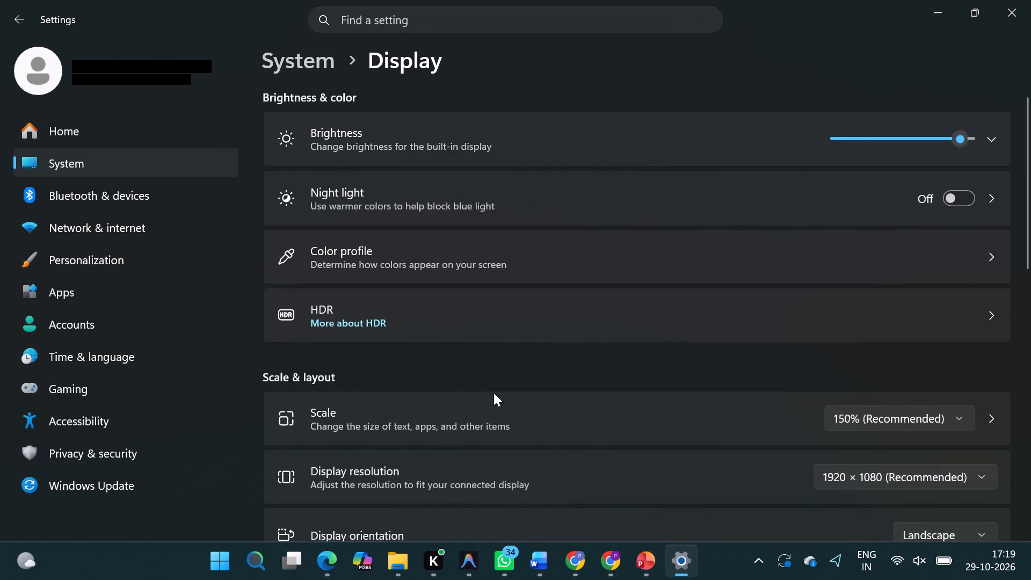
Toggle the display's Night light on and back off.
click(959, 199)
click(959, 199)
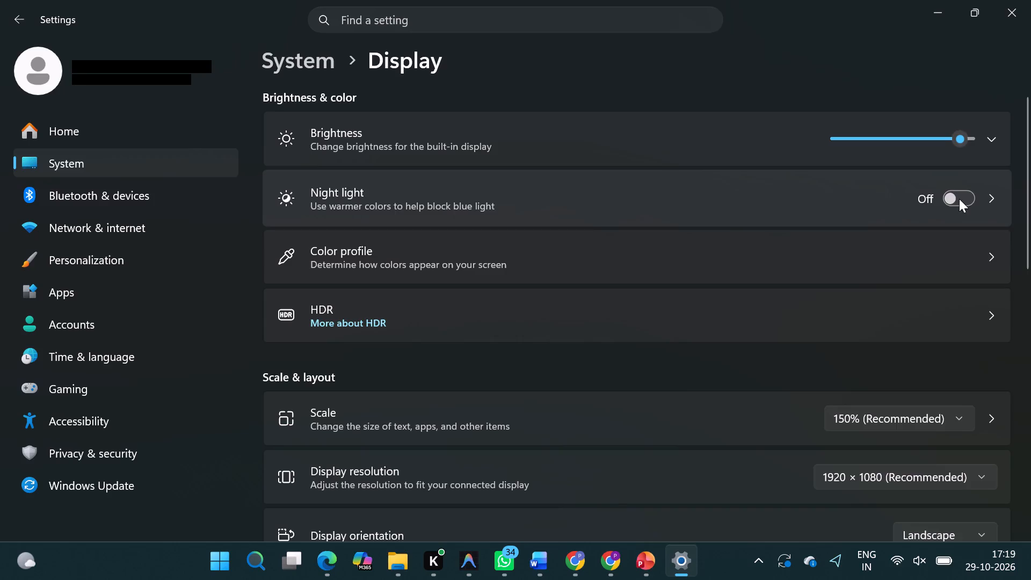
Look through the Display settings and the color profile options for the internal display.
scroll(721, 446, down, 2)
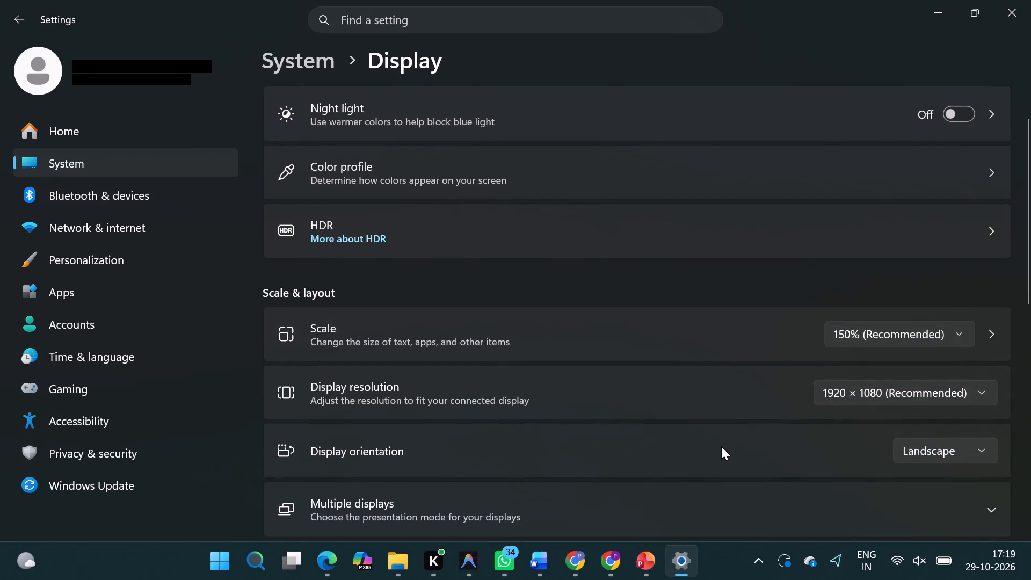
scroll(721, 446, down, 2)
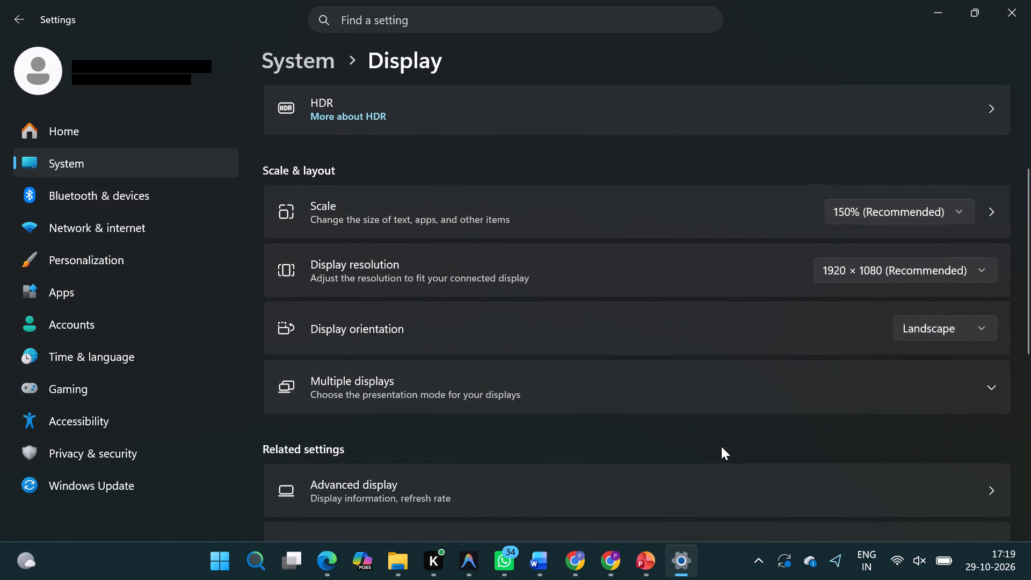
scroll(721, 446, down, 4)
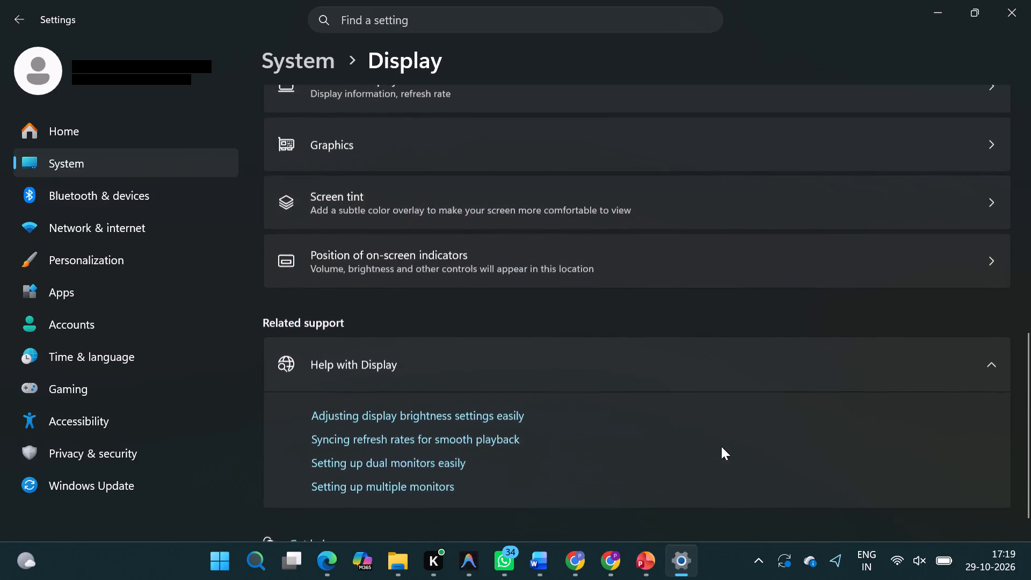
scroll(721, 446, down, 1)
scroll(721, 446, up, 4)
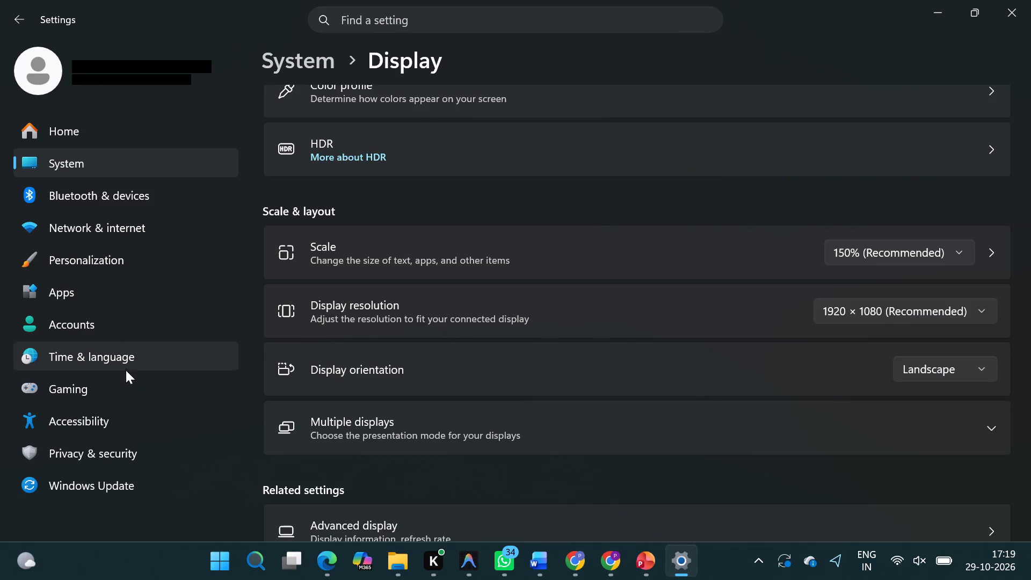
scroll(719, 223, up, 1)
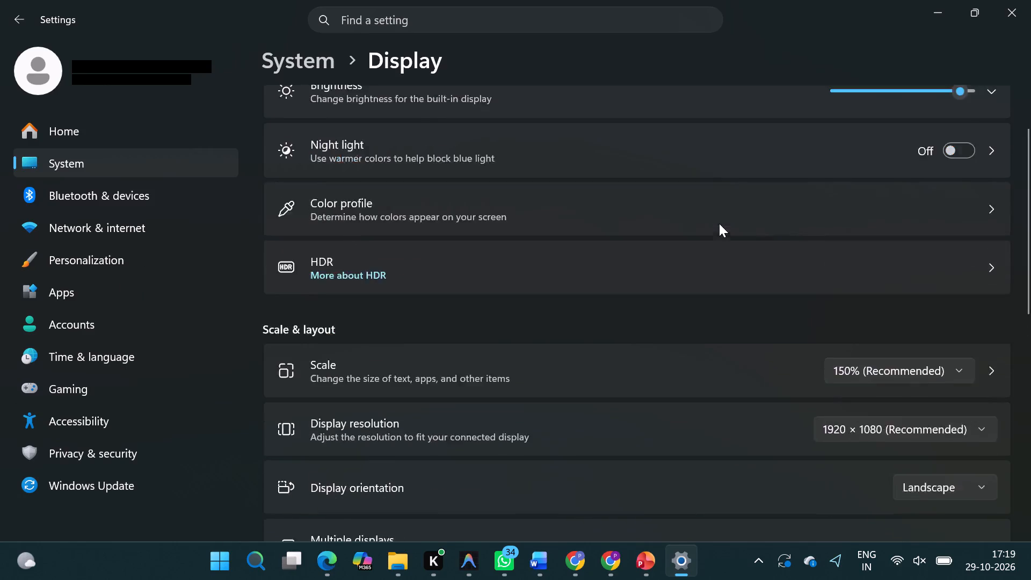
scroll(719, 223, up, 1)
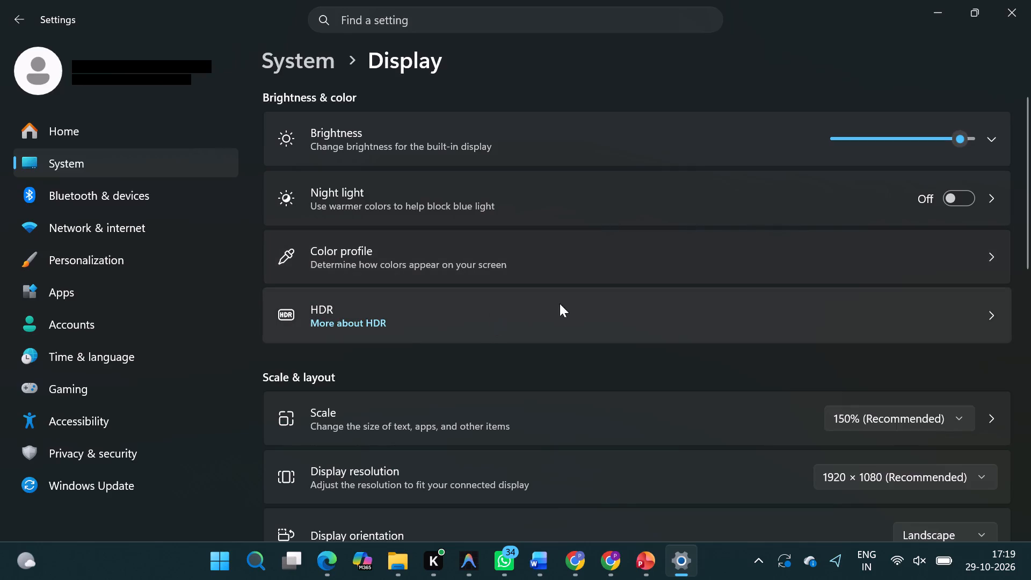
click(889, 252)
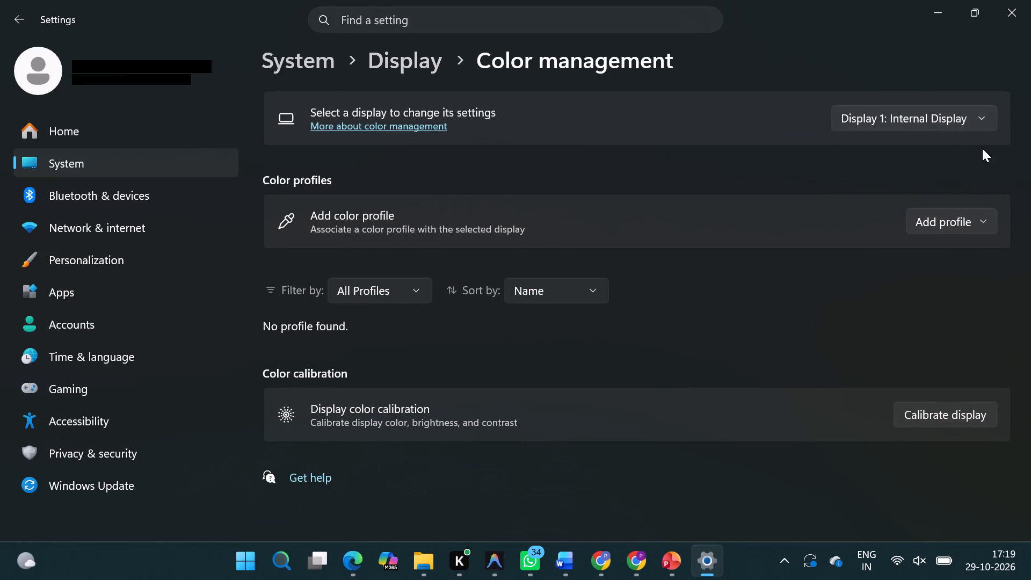
scroll(281, 267, right, 10)
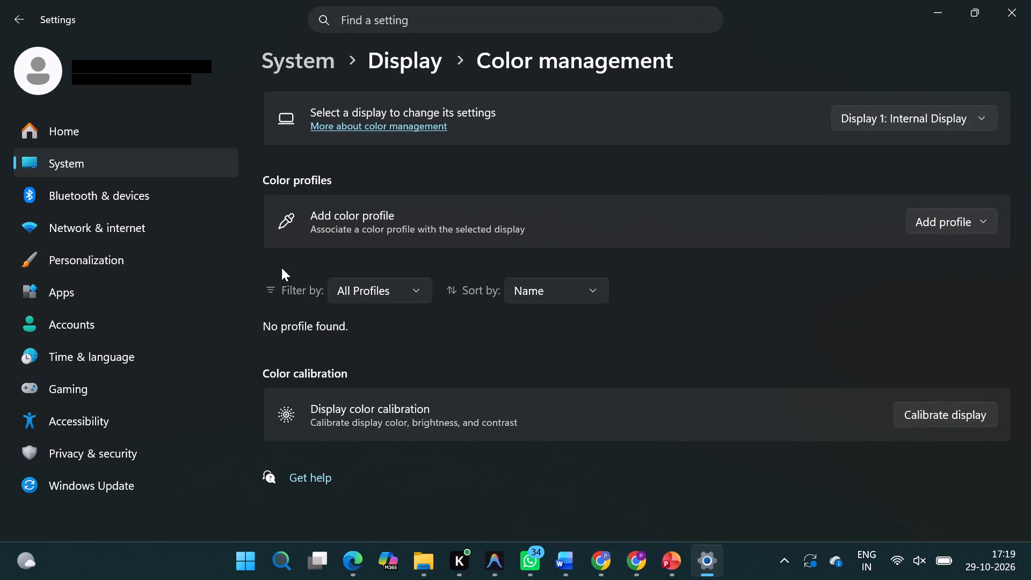
scroll(202, 365, right, 8)
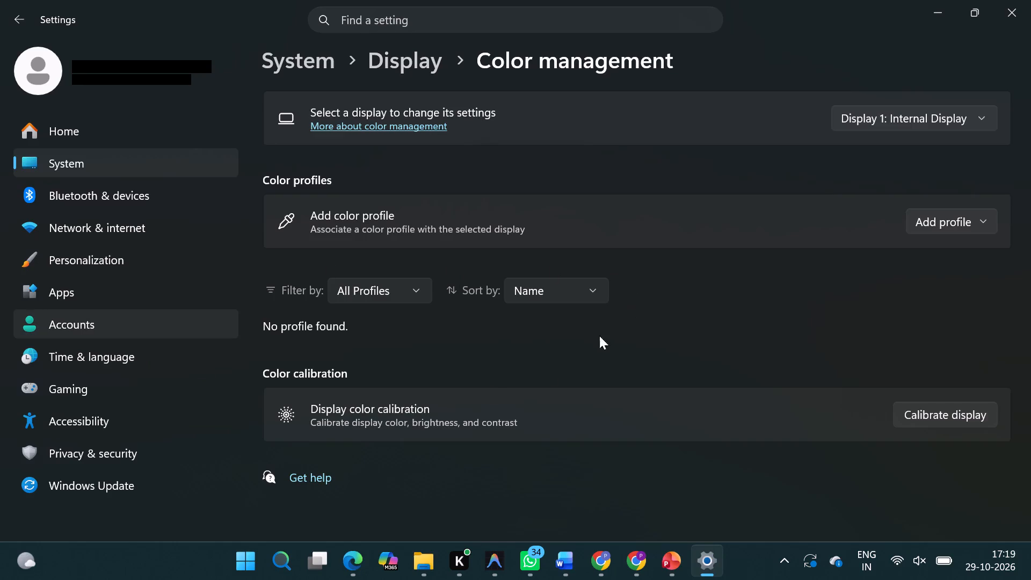
scroll(491, 389, right, 3)
Check the title slide of the final_IOT_ ppt2 presentation in PowerPoint, returning to IoT_Project_Report in Word.
click(657, 560)
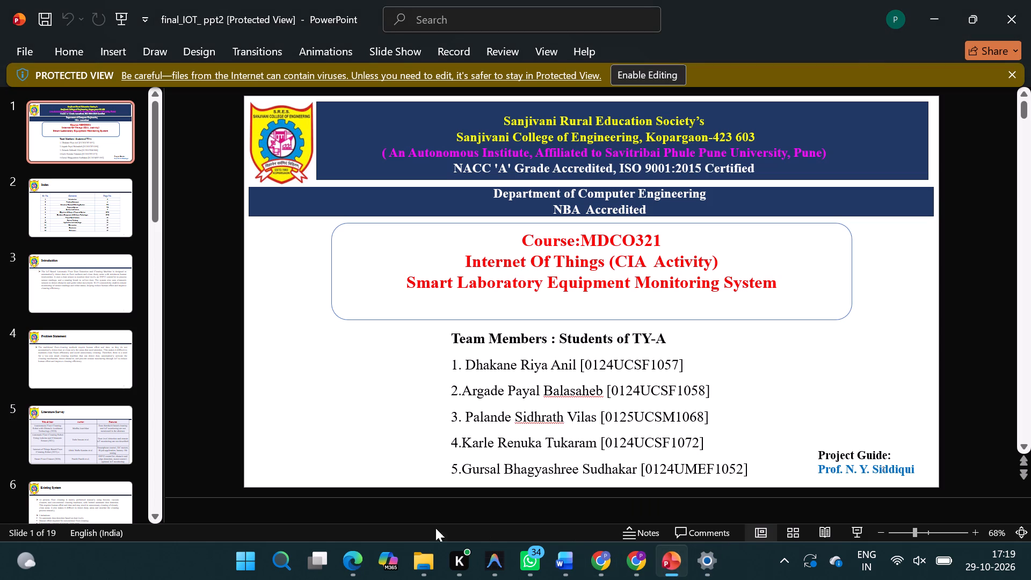
scroll(432, 536, down, 2)
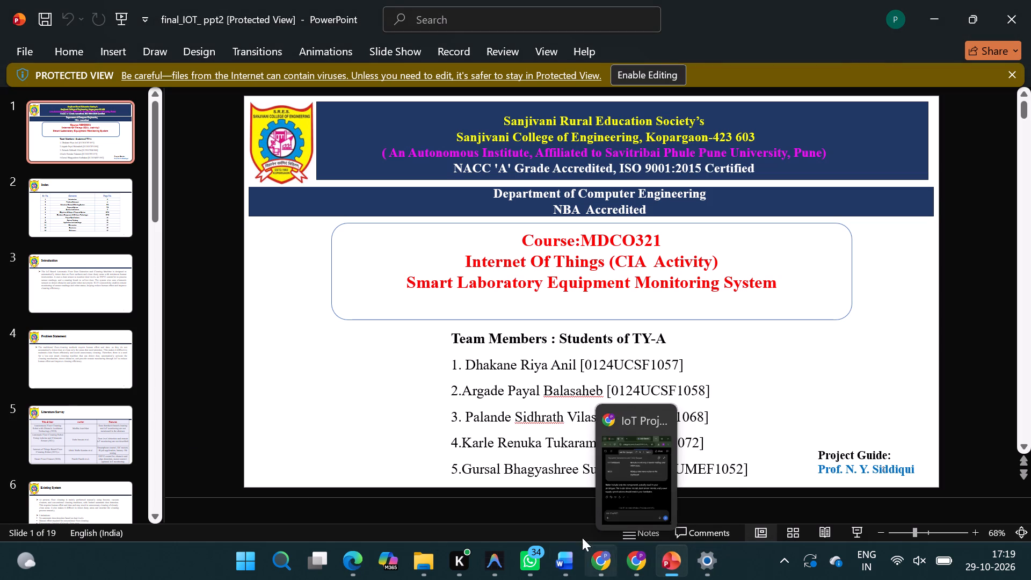
click(561, 566)
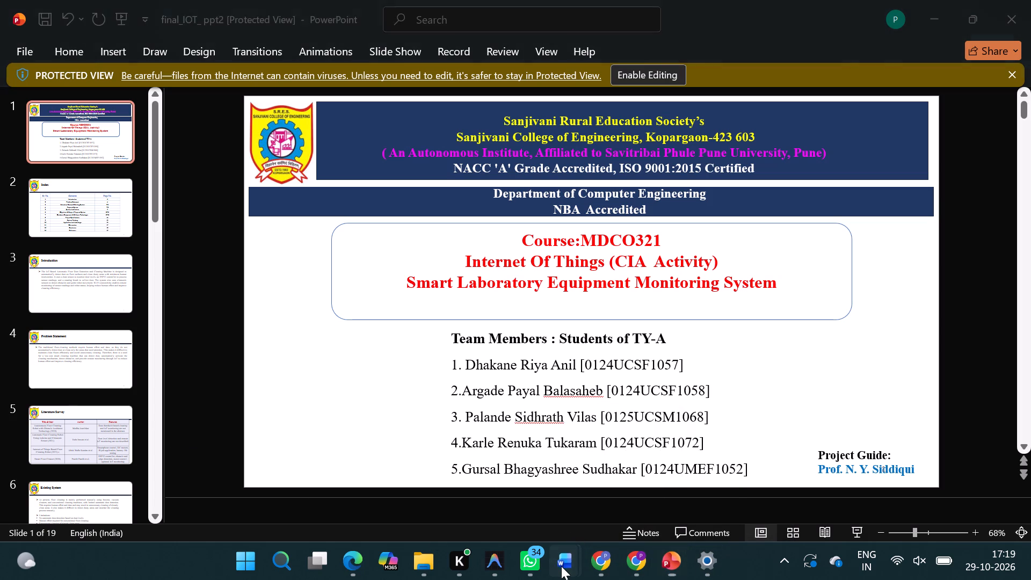
click(615, 468)
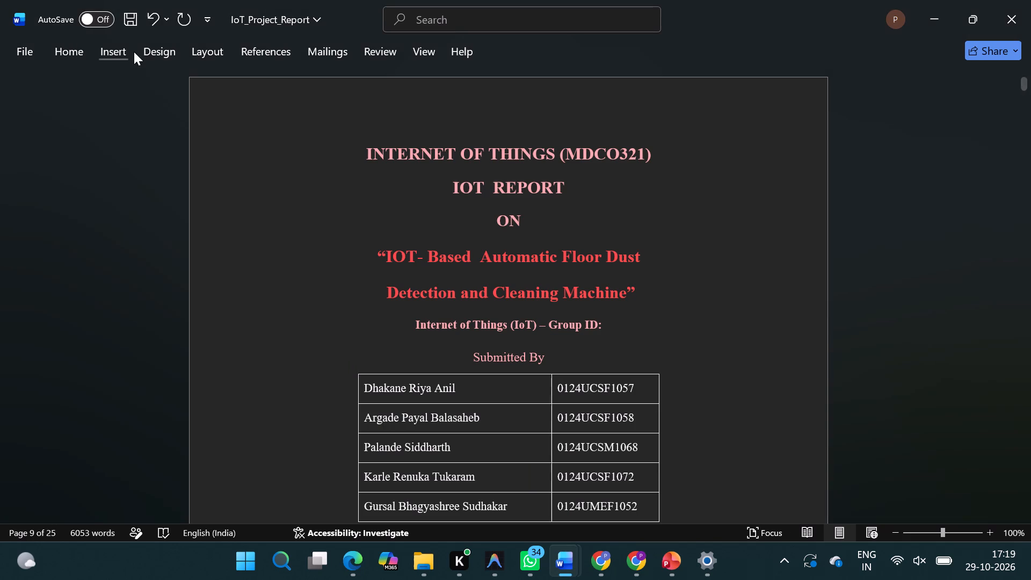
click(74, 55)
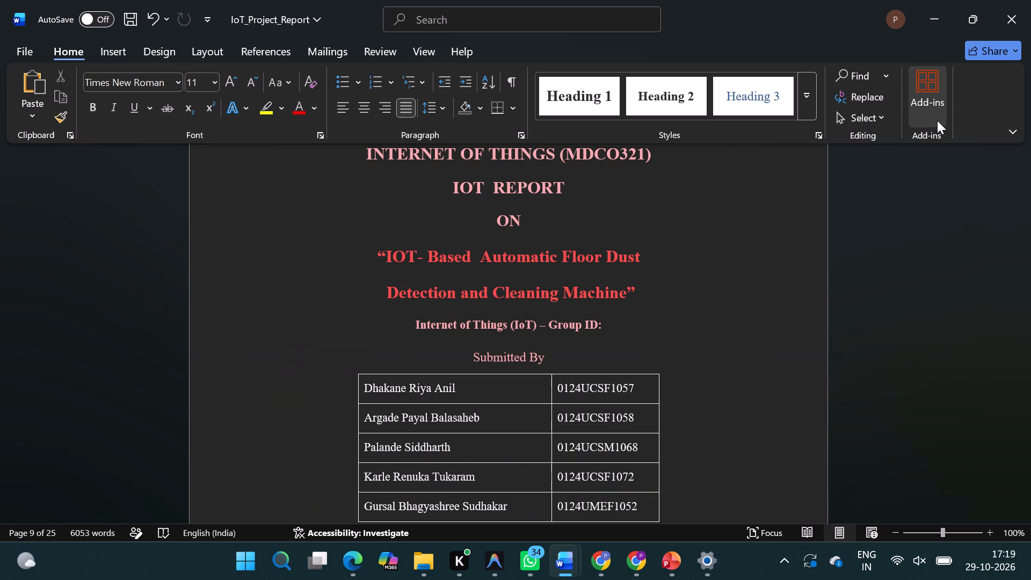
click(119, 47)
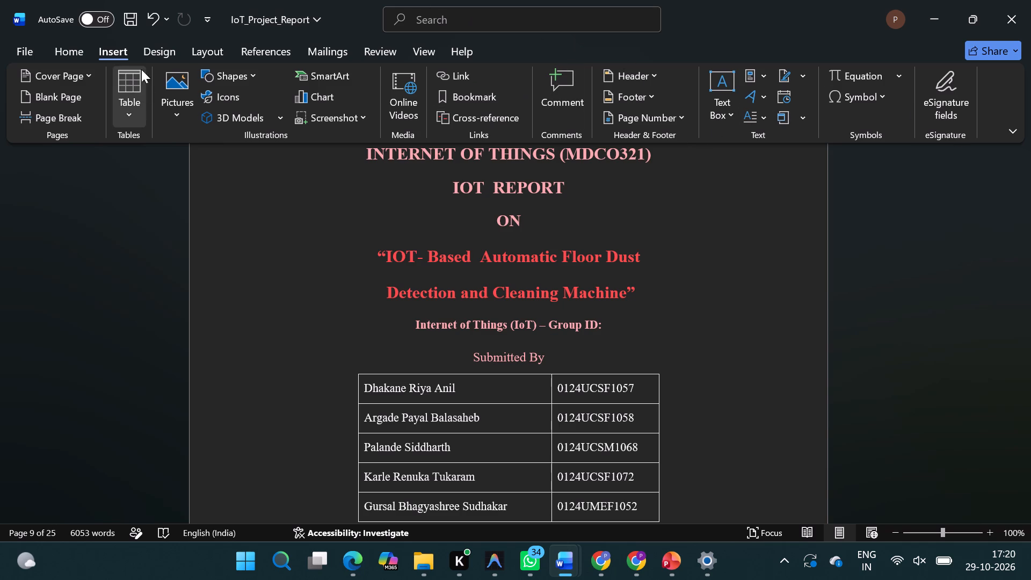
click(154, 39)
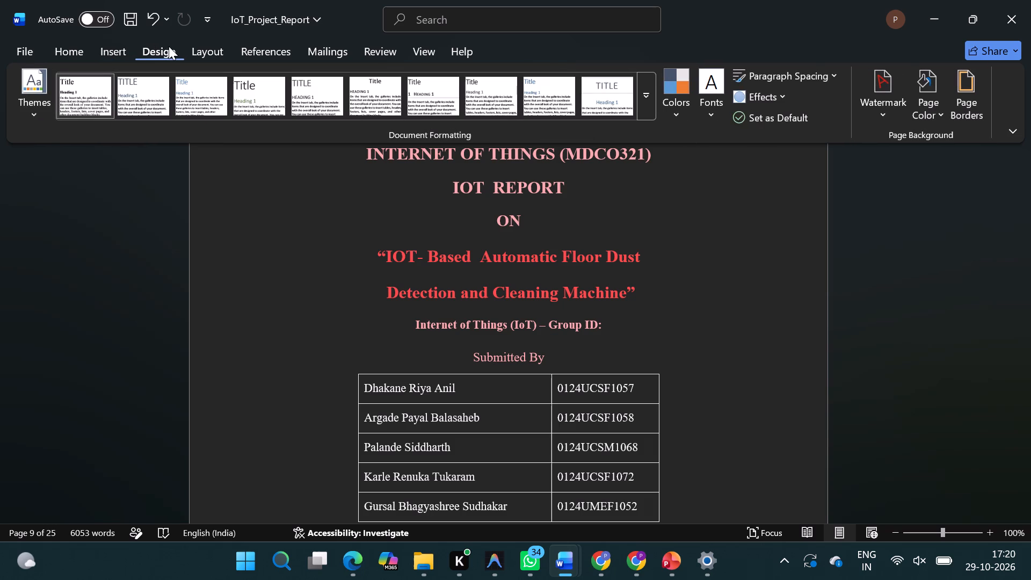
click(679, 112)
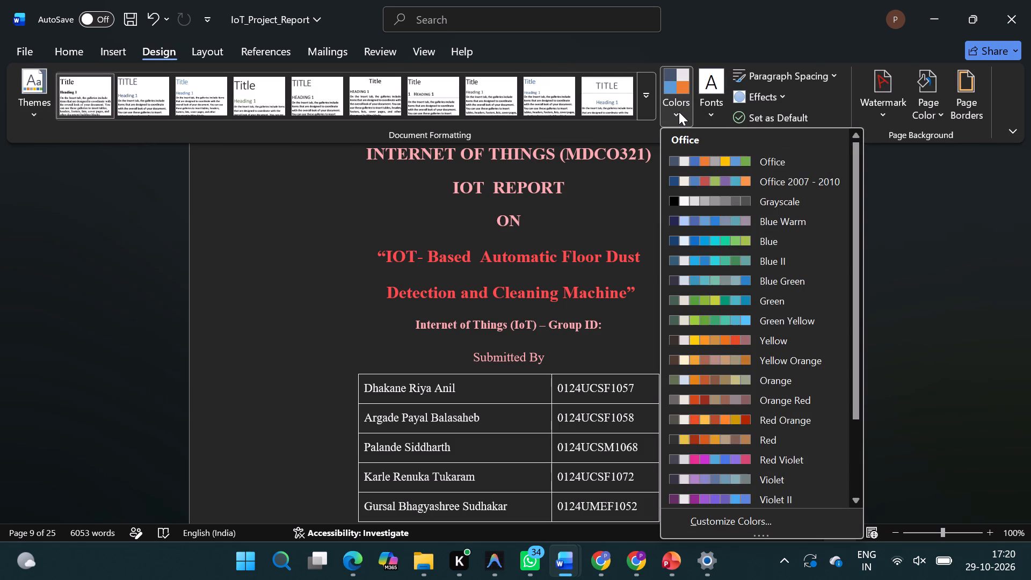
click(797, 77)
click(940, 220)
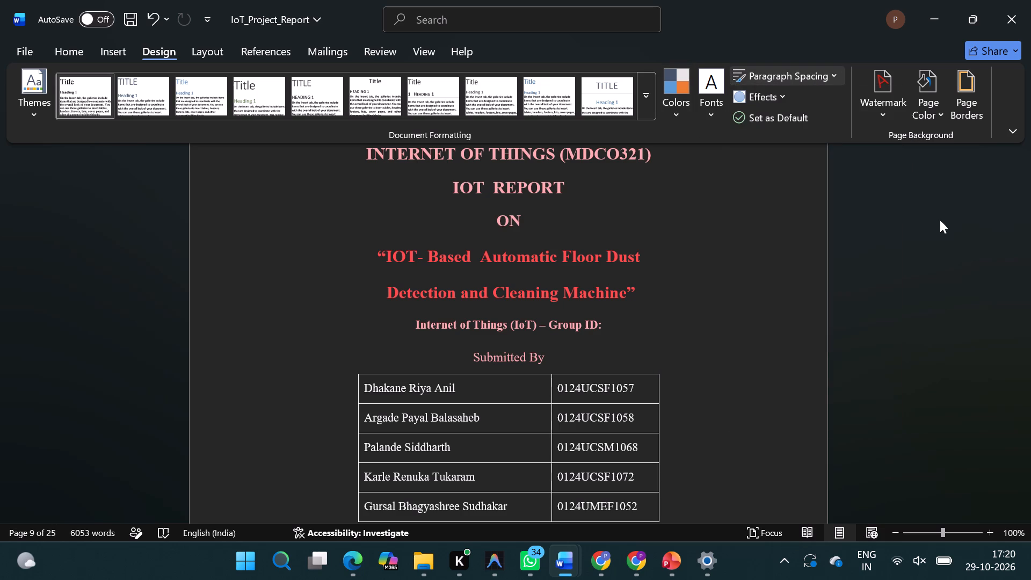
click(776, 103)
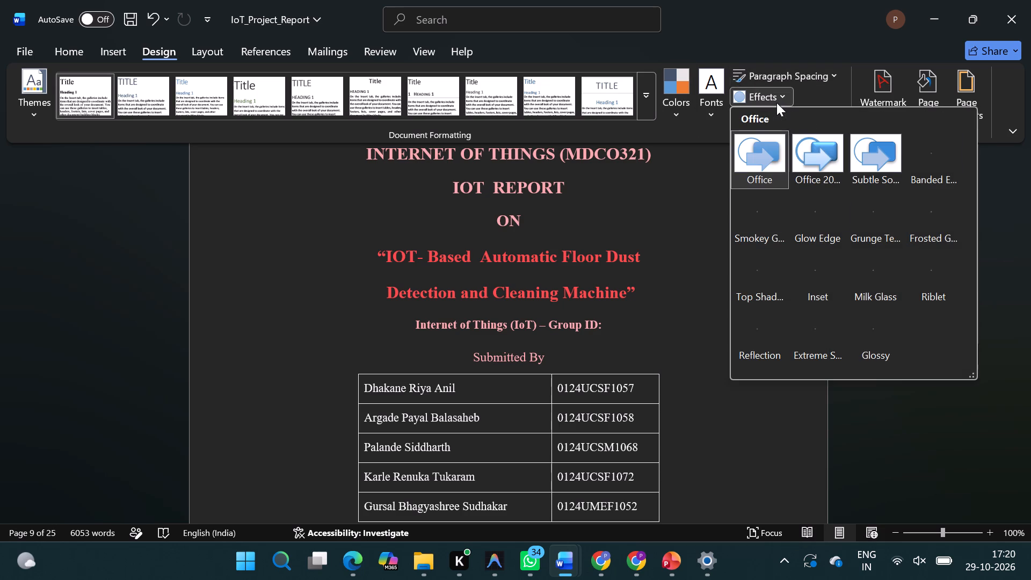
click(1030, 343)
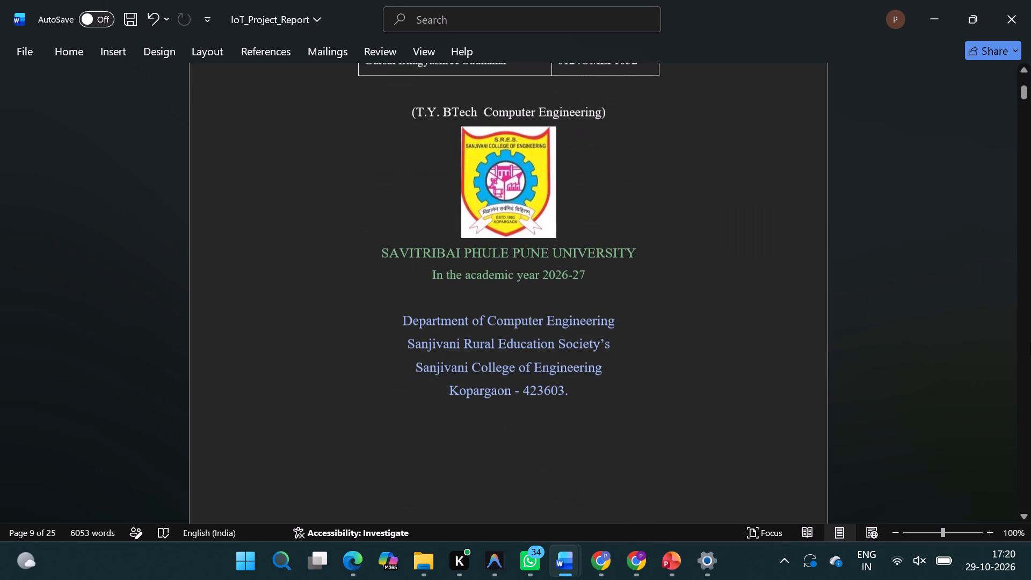
Review the report's front pages from the cover page through the certificate to the Declaration.
scroll(647, 156, up, 5)
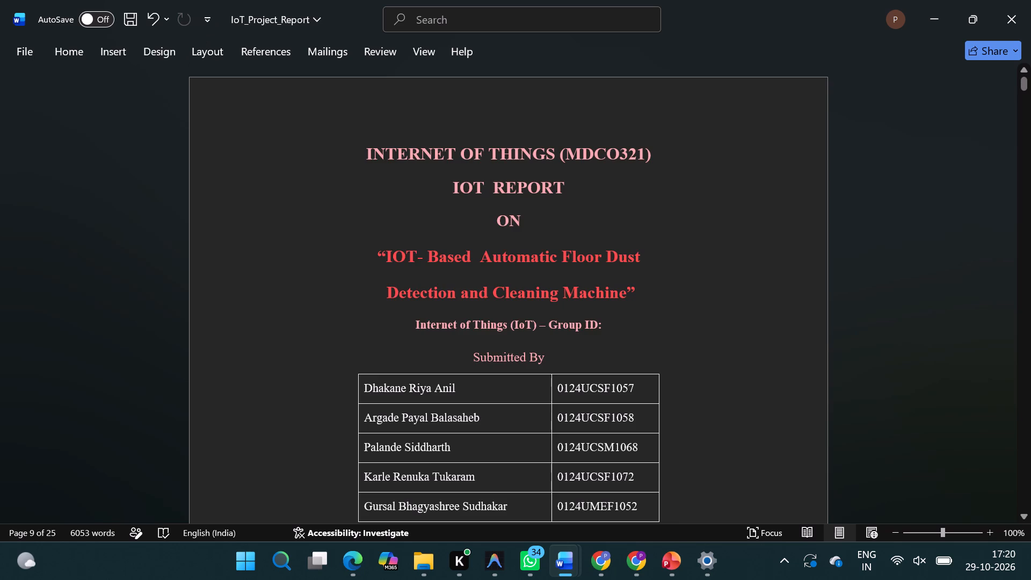
scroll(386, 279, down, 3)
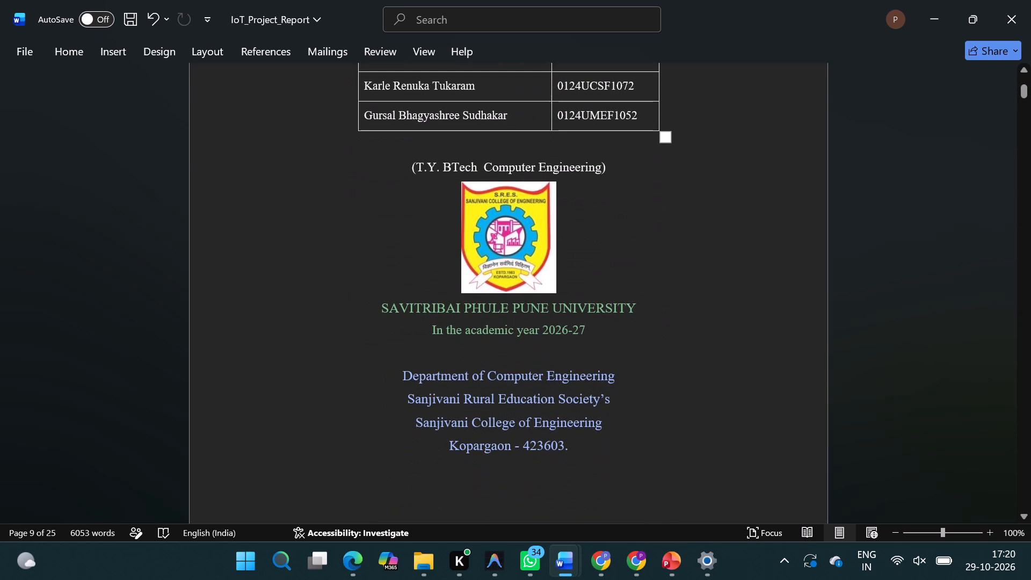
scroll(386, 279, down, 3)
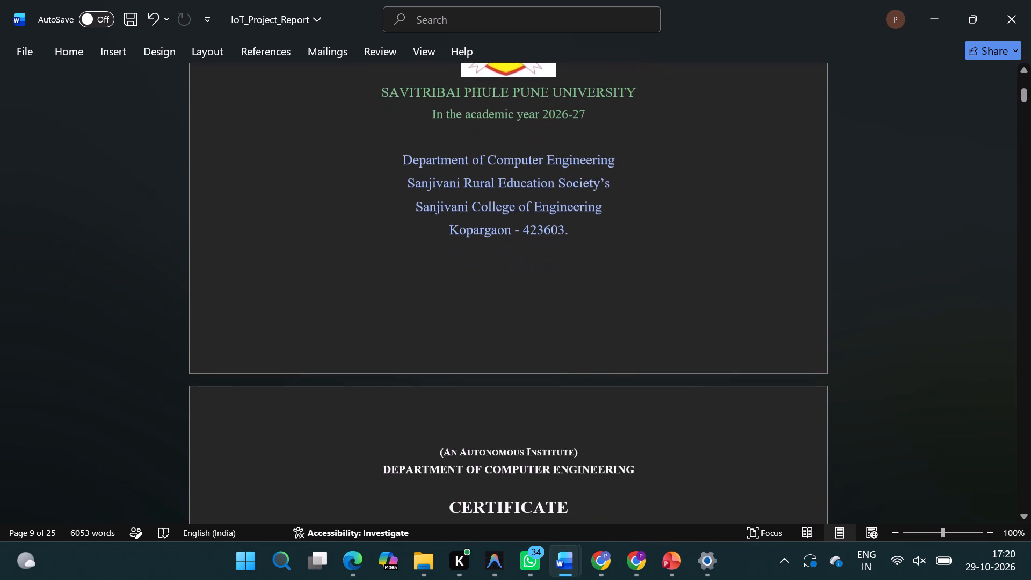
scroll(386, 279, down, 1)
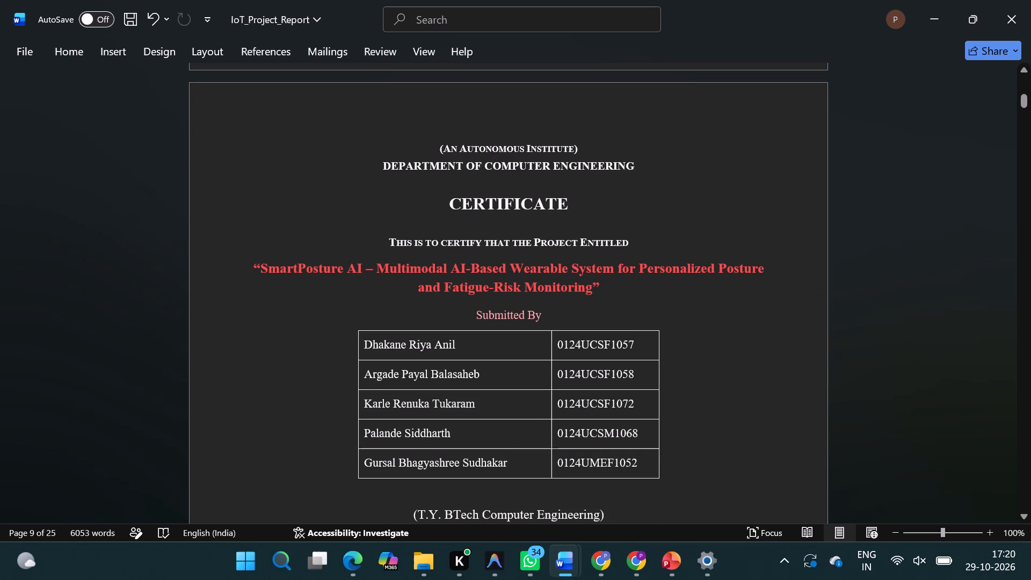
scroll(386, 279, down, 1)
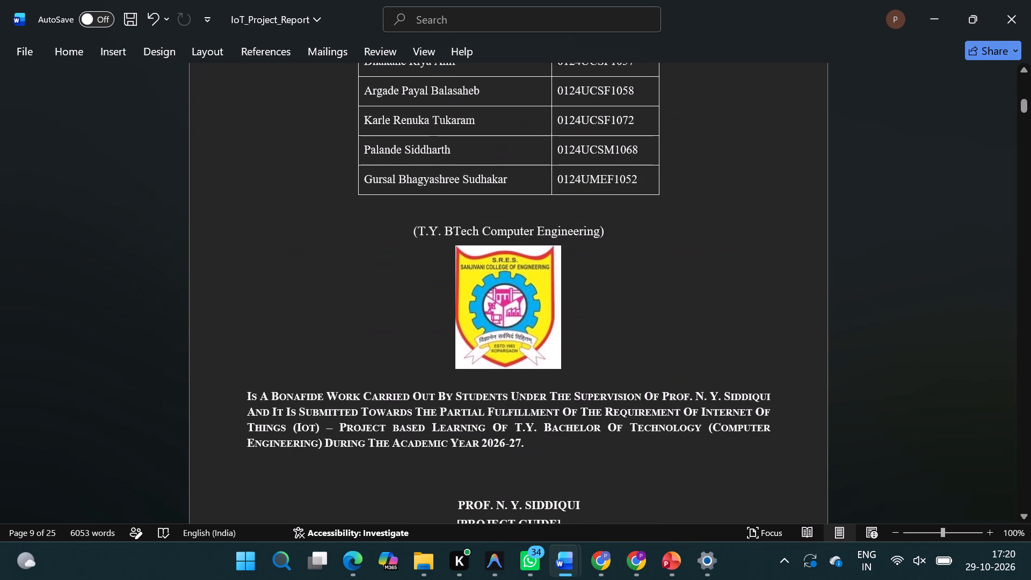
scroll(386, 279, down, 1)
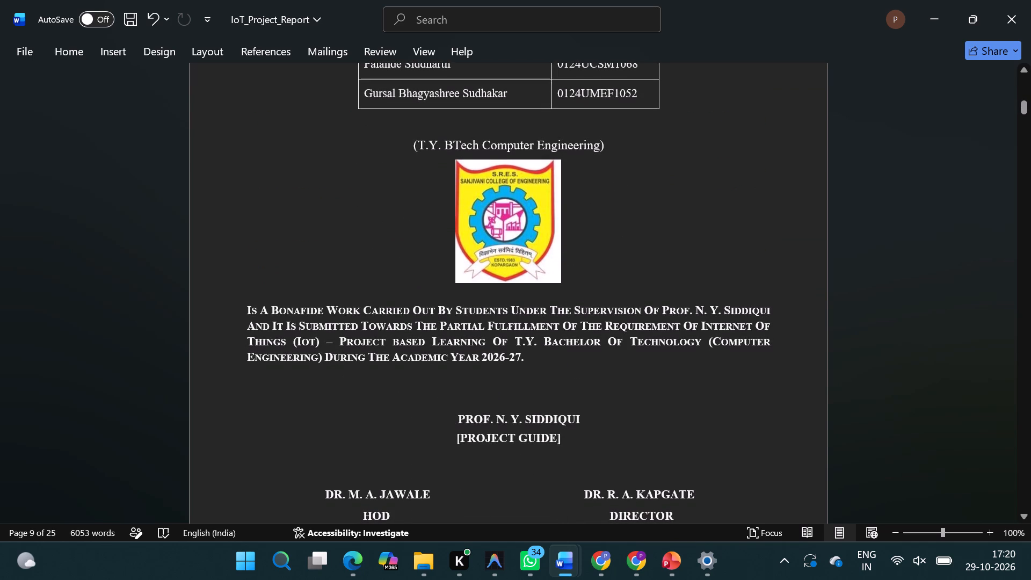
scroll(386, 279, down, 1)
scroll(386, 279, up, 4)
scroll(386, 279, down, 1)
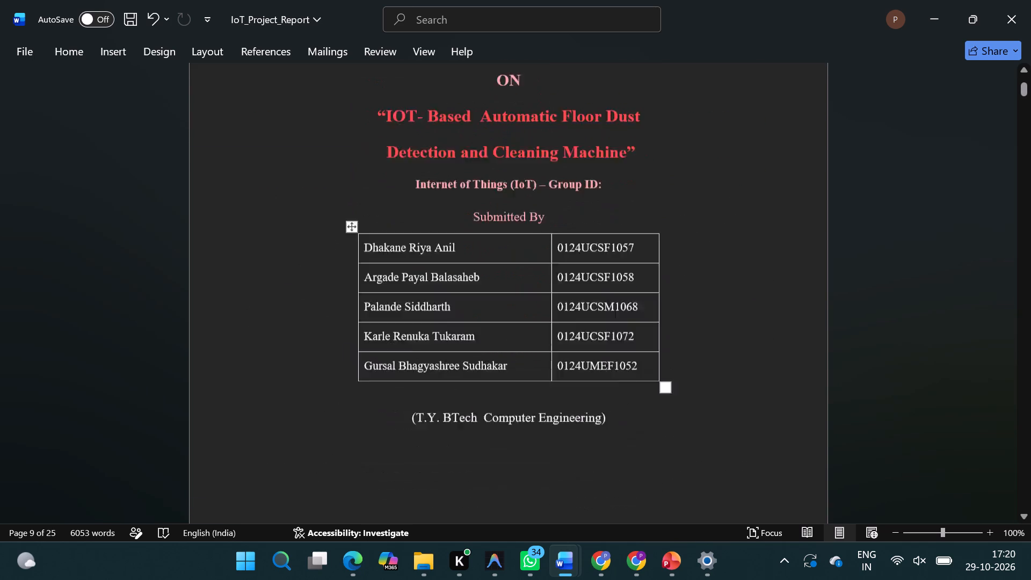
scroll(386, 279, down, 5)
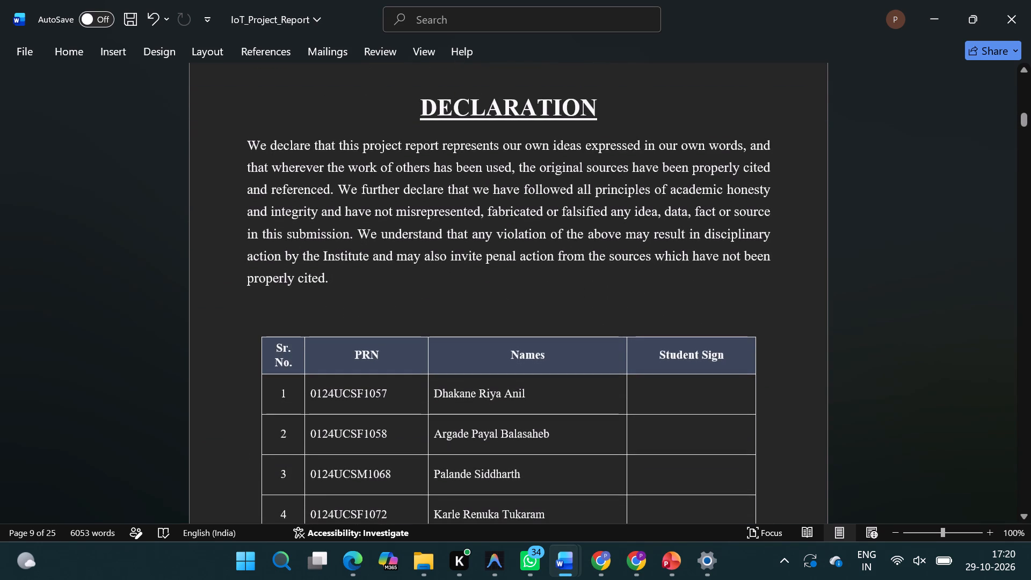
Review the final_IOT_ ppt2 slides in PowerPoint from the title slide through Hardware Components, Observation and Conclusion to References.
click(666, 556)
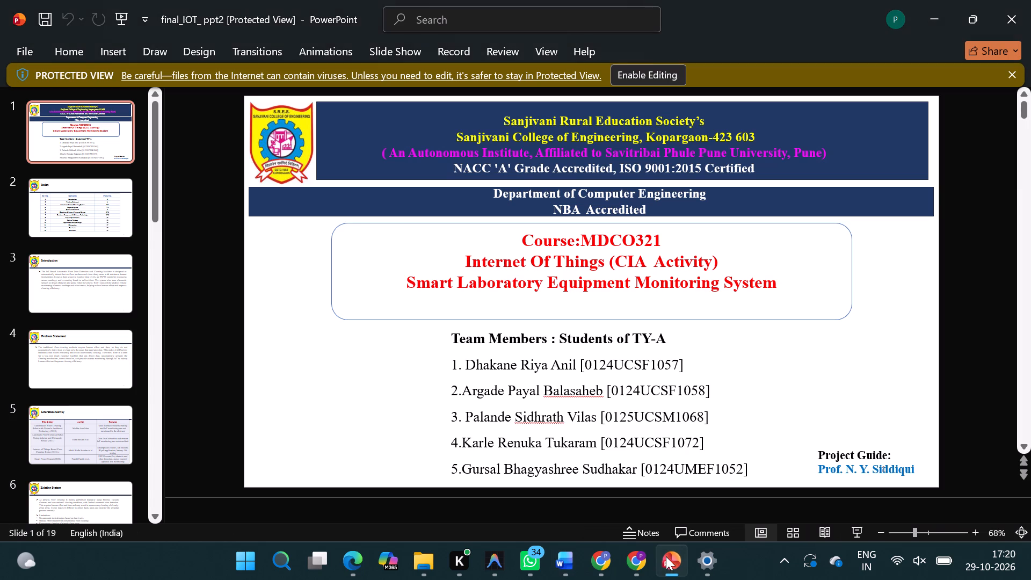
scroll(493, 336, down, 3)
scroll(493, 336, up, 2)
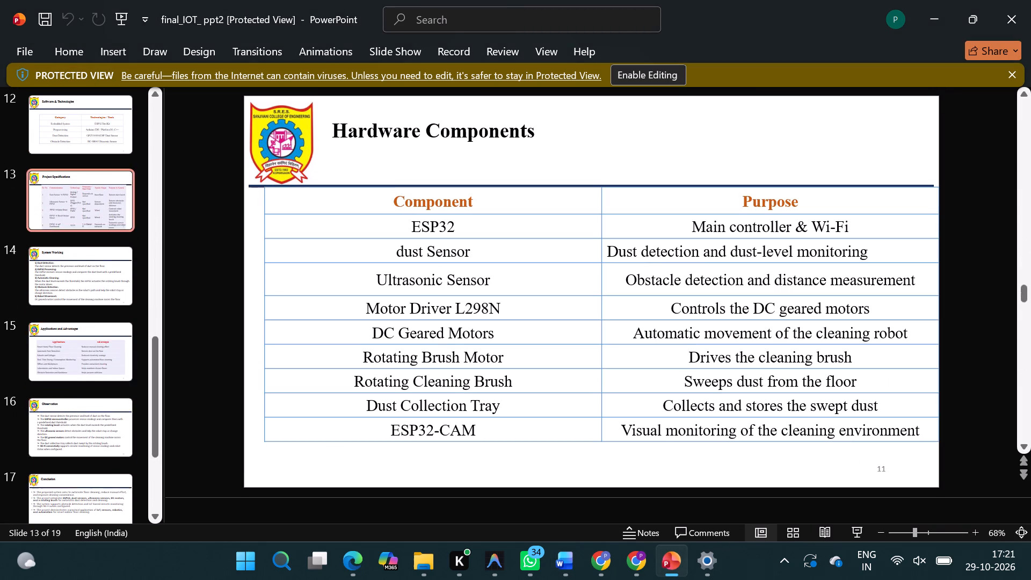
scroll(493, 336, down, 2)
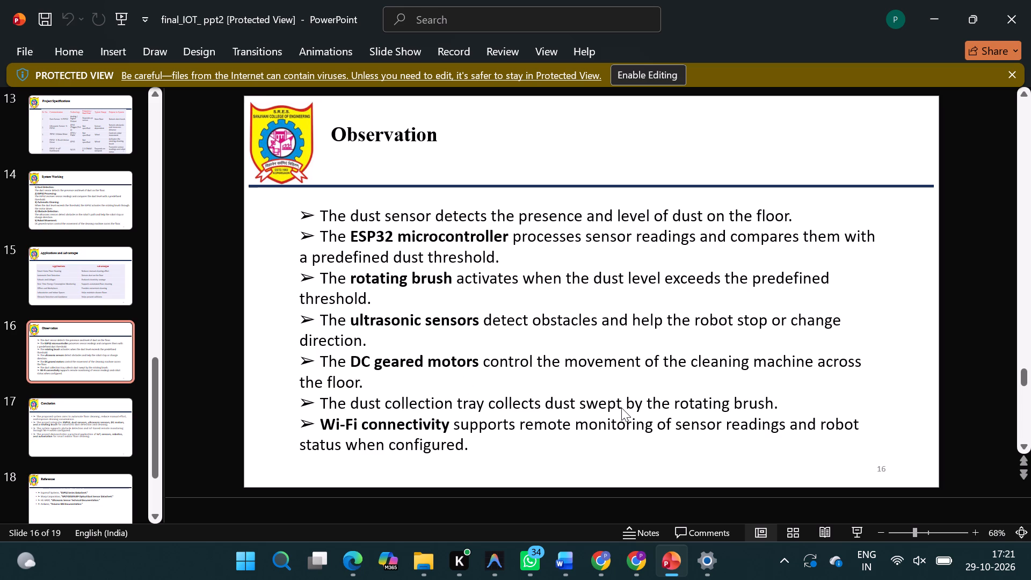
key(Down)
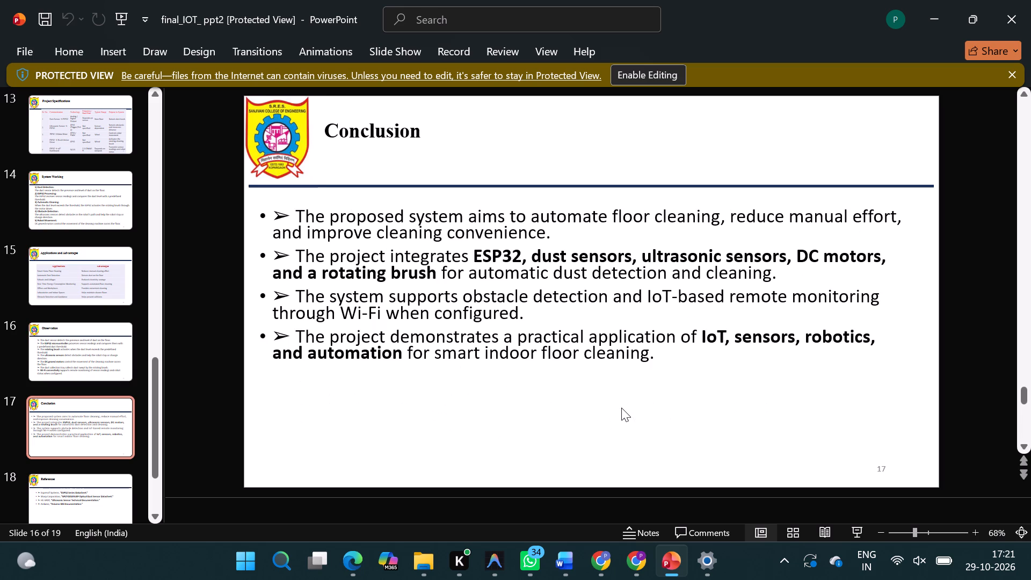
key(Down)
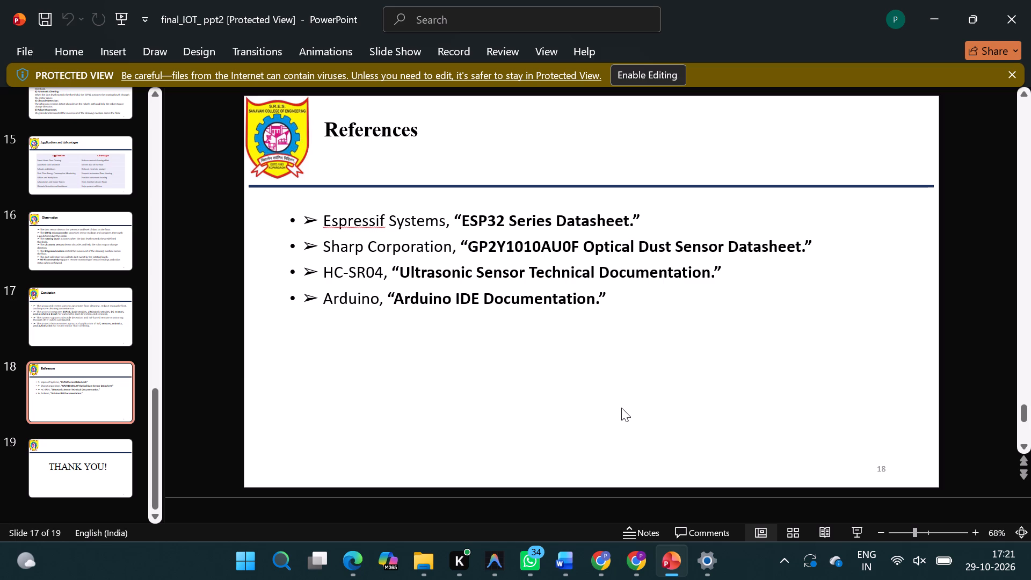
Close the CN report document and return to IoT_Project_Report in Word.
click(574, 555)
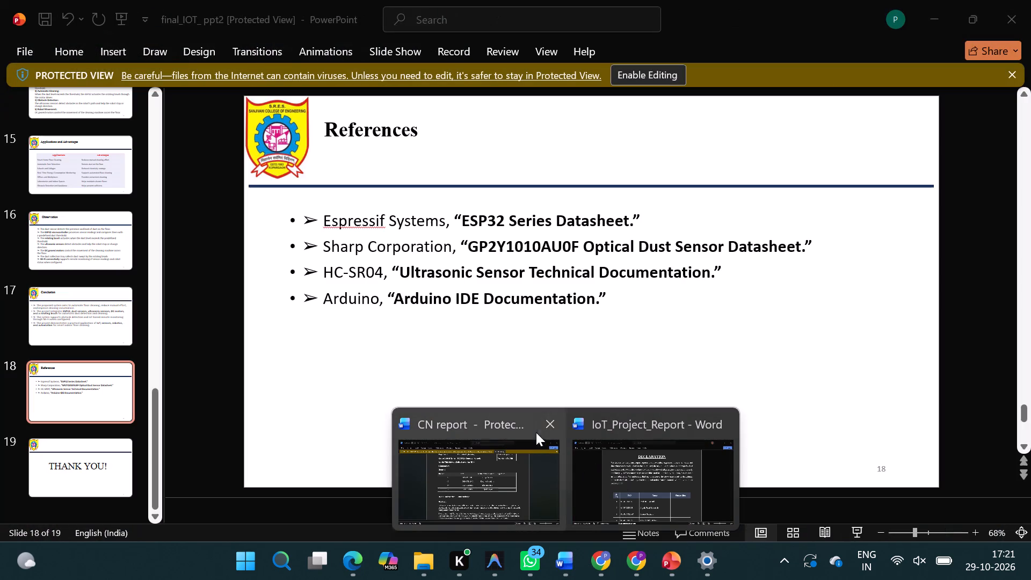
click(550, 422)
click(556, 466)
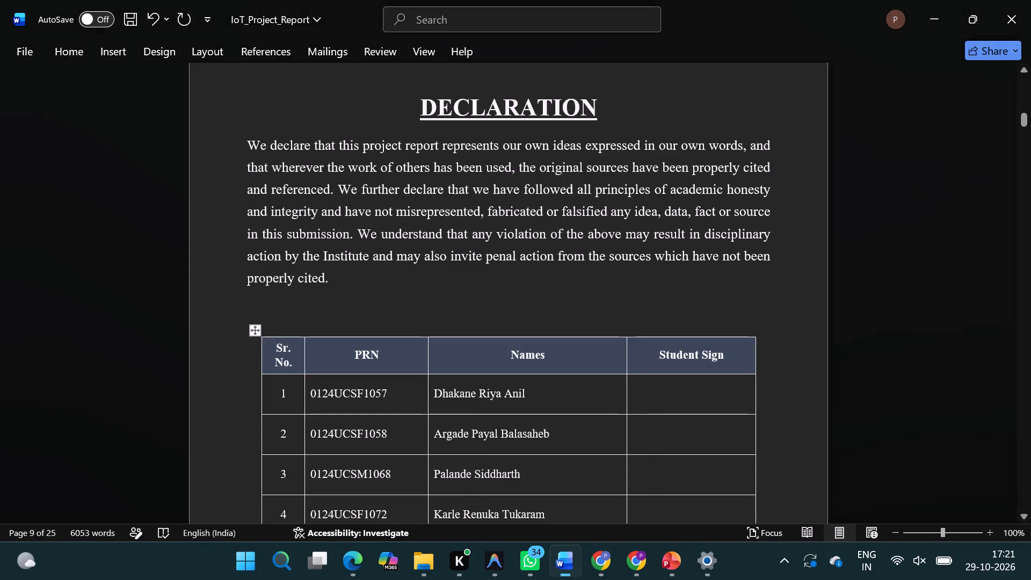
Set the Office Theme to White in the account settings and return to the report.
click(32, 49)
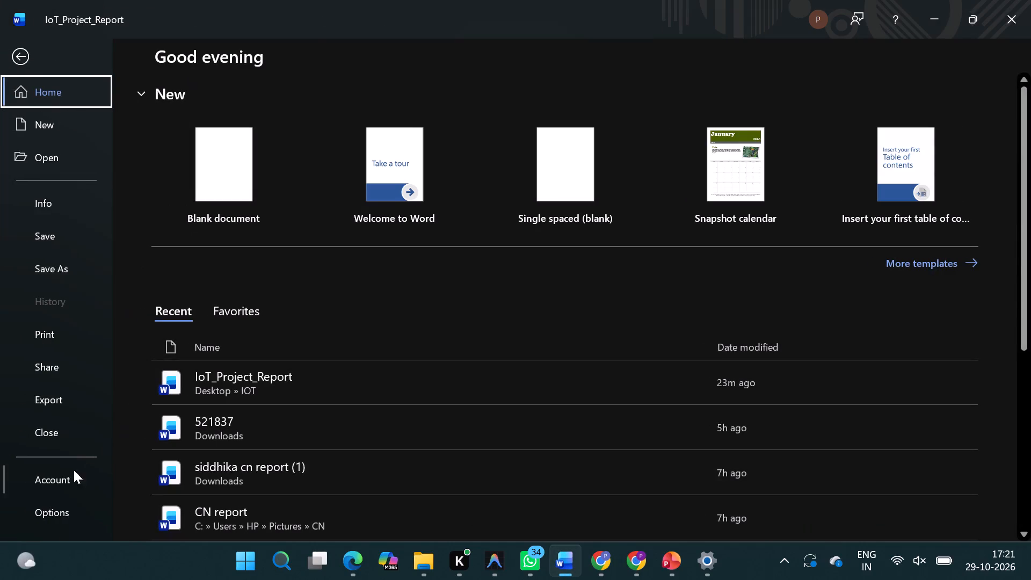
click(47, 480)
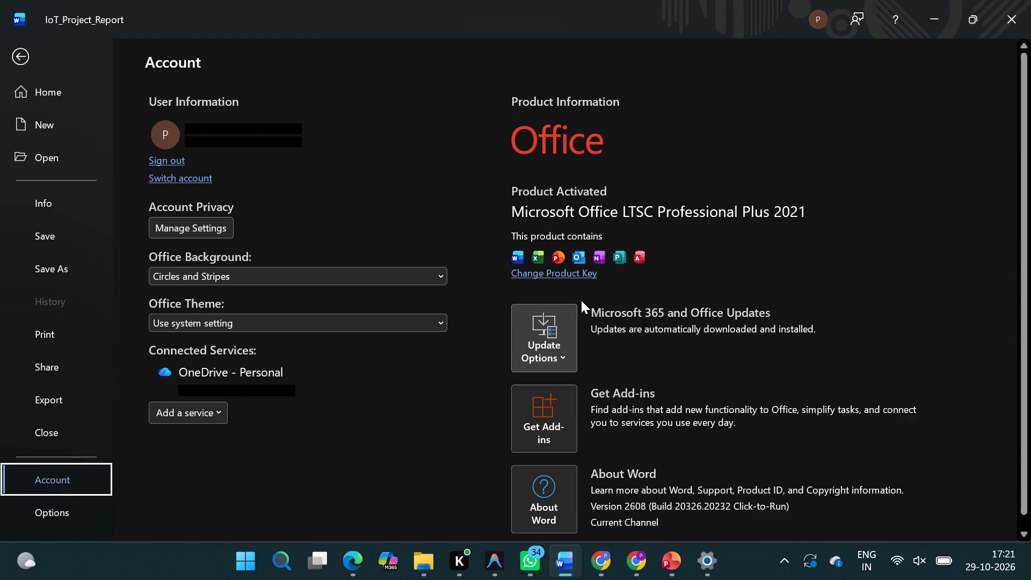
scroll(702, 398, down, 1)
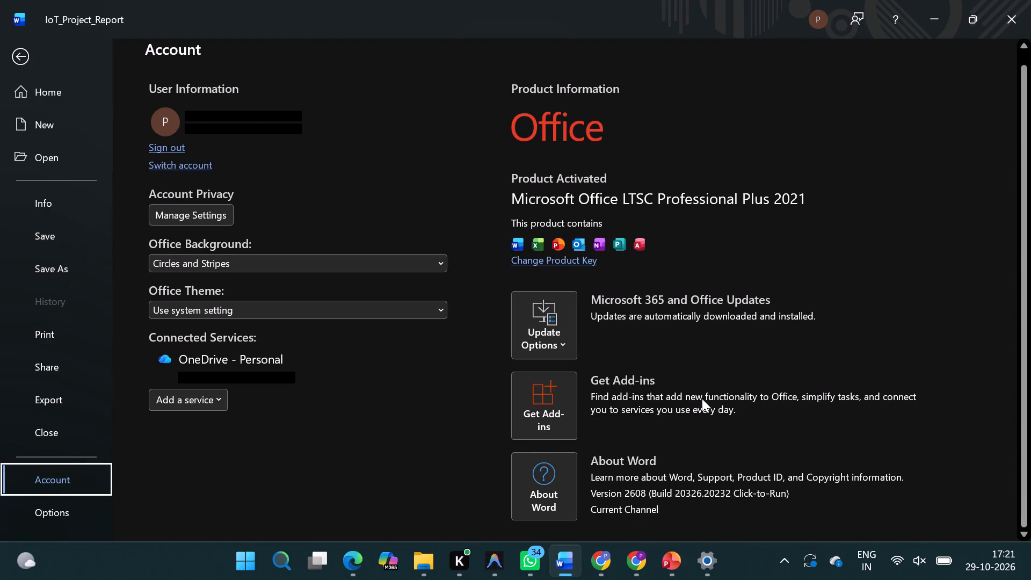
scroll(702, 398, down, 1)
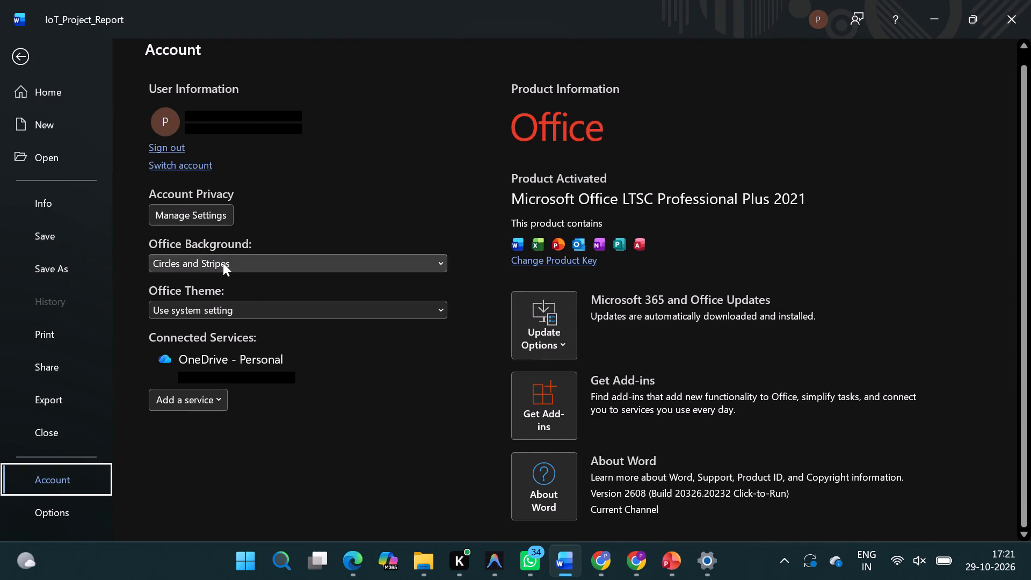
click(247, 313)
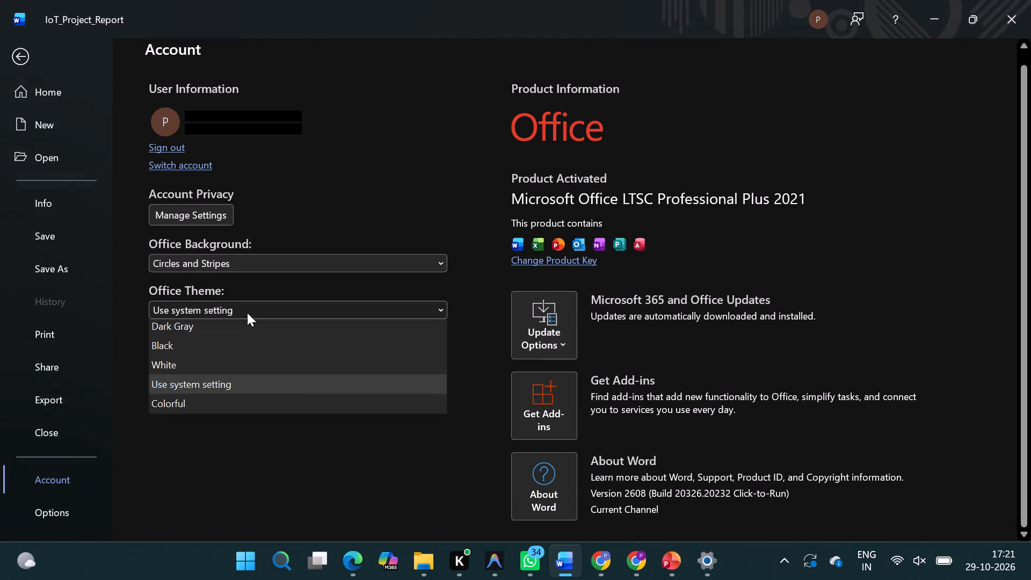
click(163, 370)
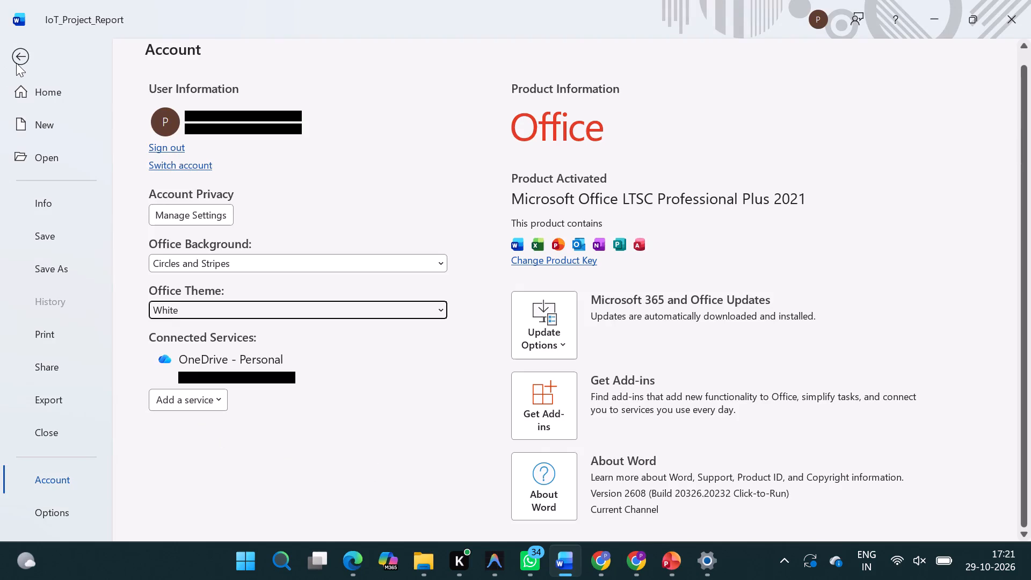
click(20, 62)
Review the report's front pages from the cover through the Declaration and Acknowledgement to the Table of Contents.
scroll(412, 269, up, 8)
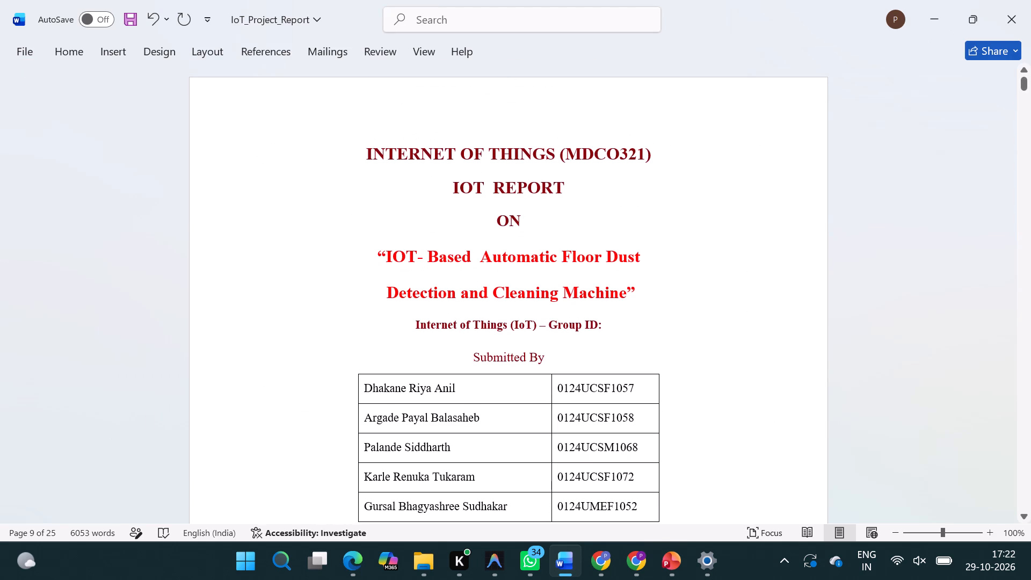
scroll(412, 269, down, 2)
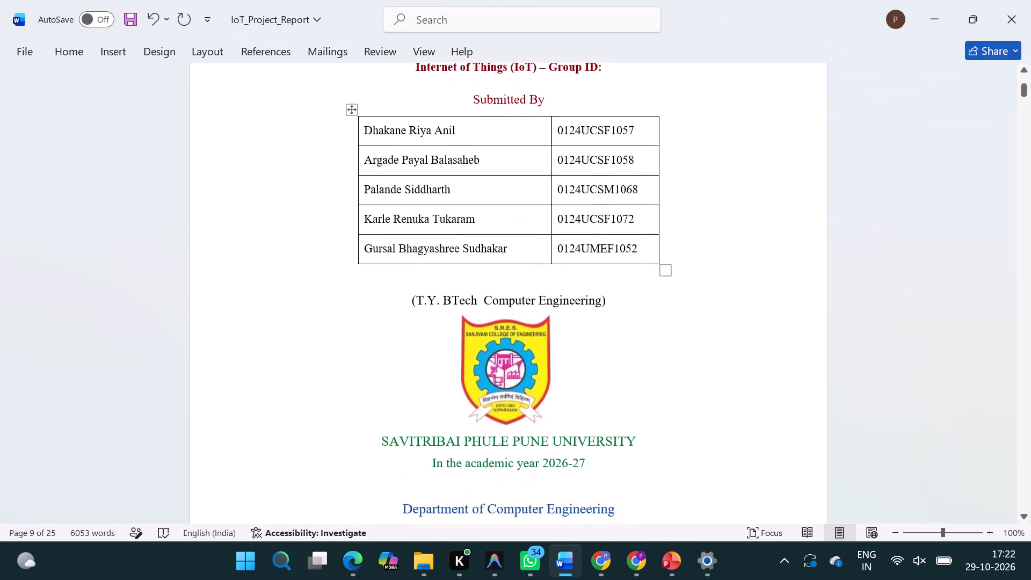
scroll(412, 269, down, 4)
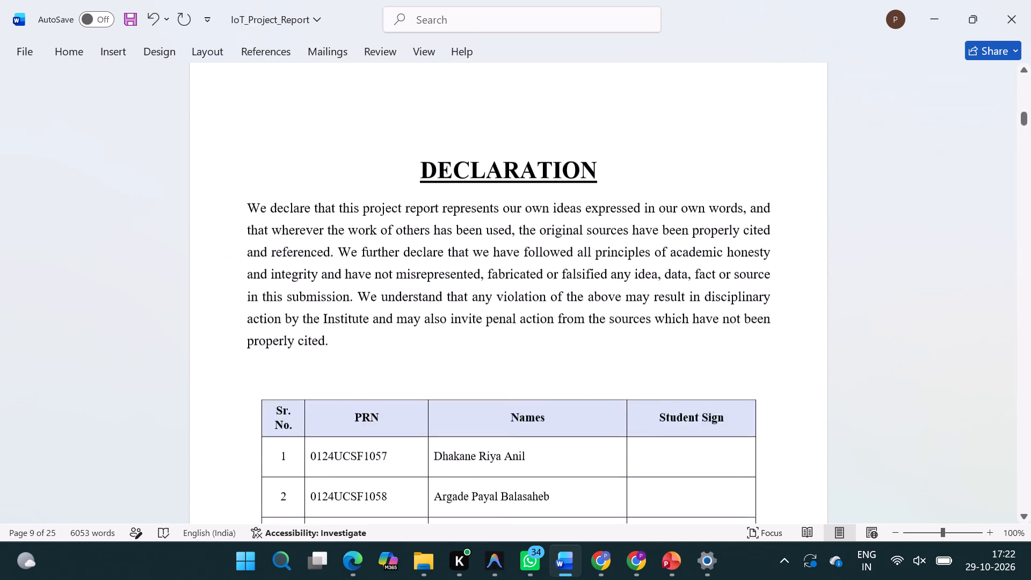
scroll(412, 269, down, 3)
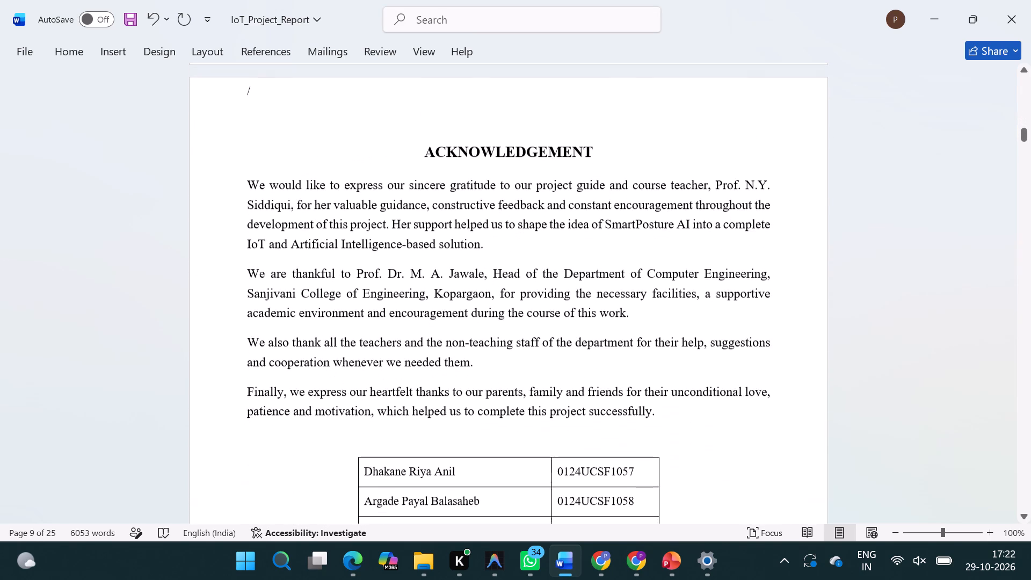
scroll(412, 269, down, 4)
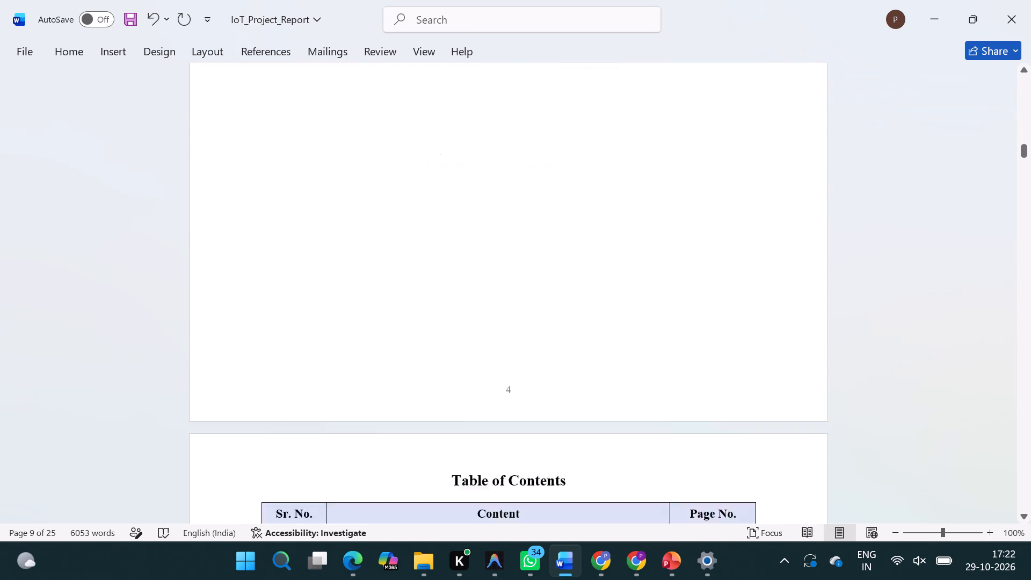
scroll(412, 269, down, 3)
Review the report body from the Abstract / Problem Description through the layered architecture diagram to Step 3 on dust sensor calibration.
scroll(412, 269, down, 2)
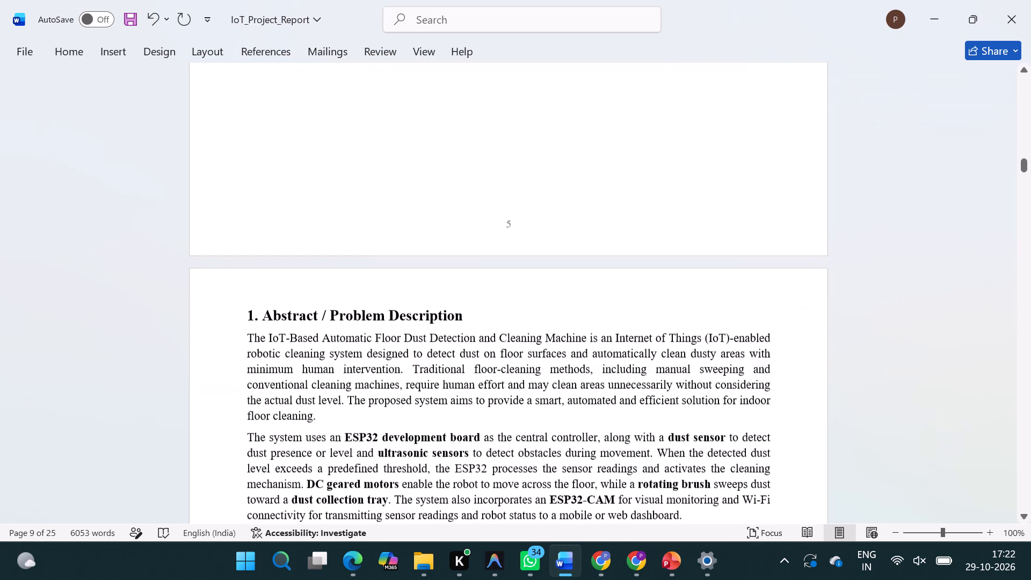
scroll(412, 269, down, 2)
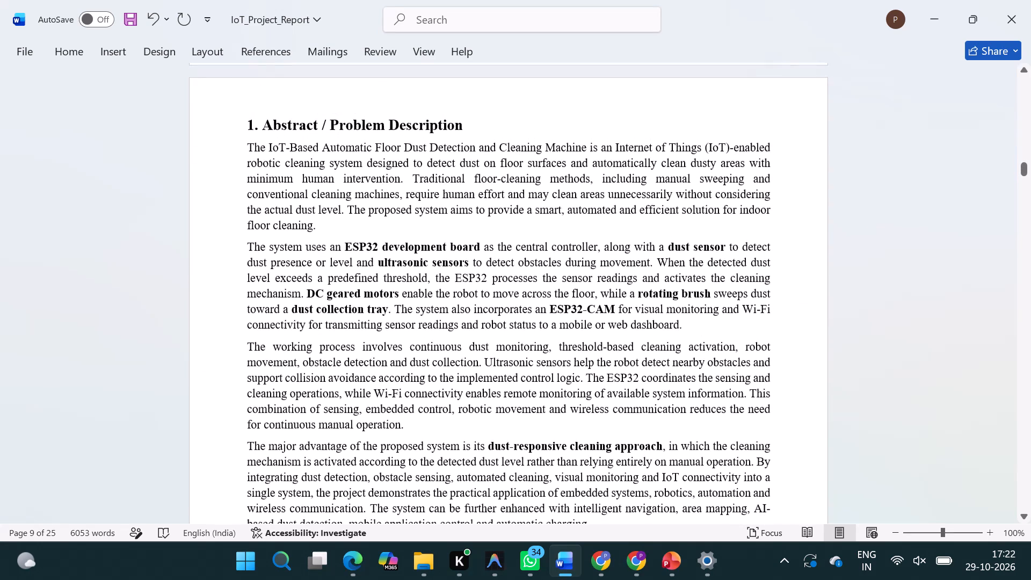
scroll(412, 269, down, 7)
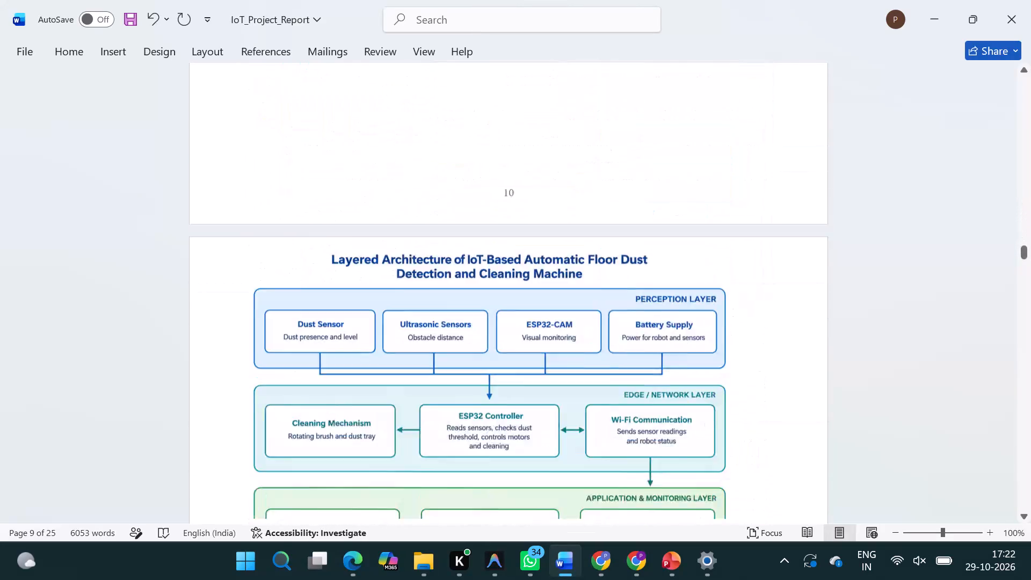
scroll(412, 269, down, 3)
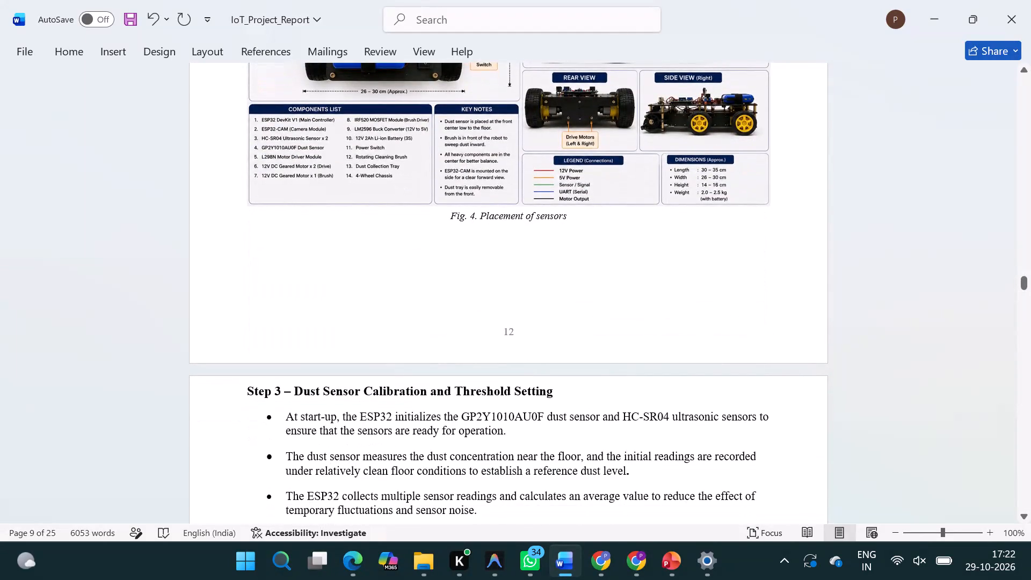
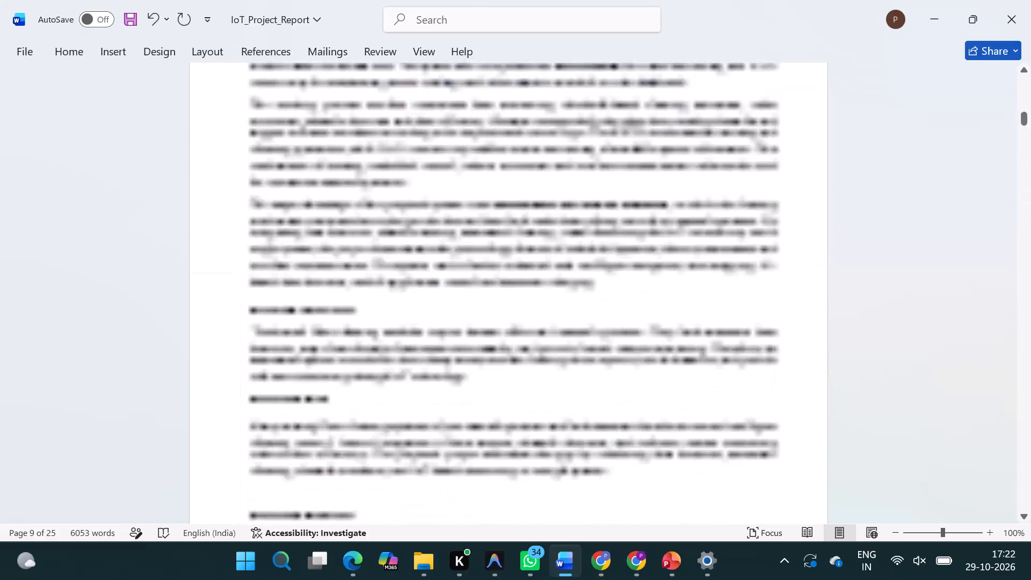
Review the report's cover page from the IOT REPORT title and Group ID line to the university and department details.
scroll(412, 269, up, 2)
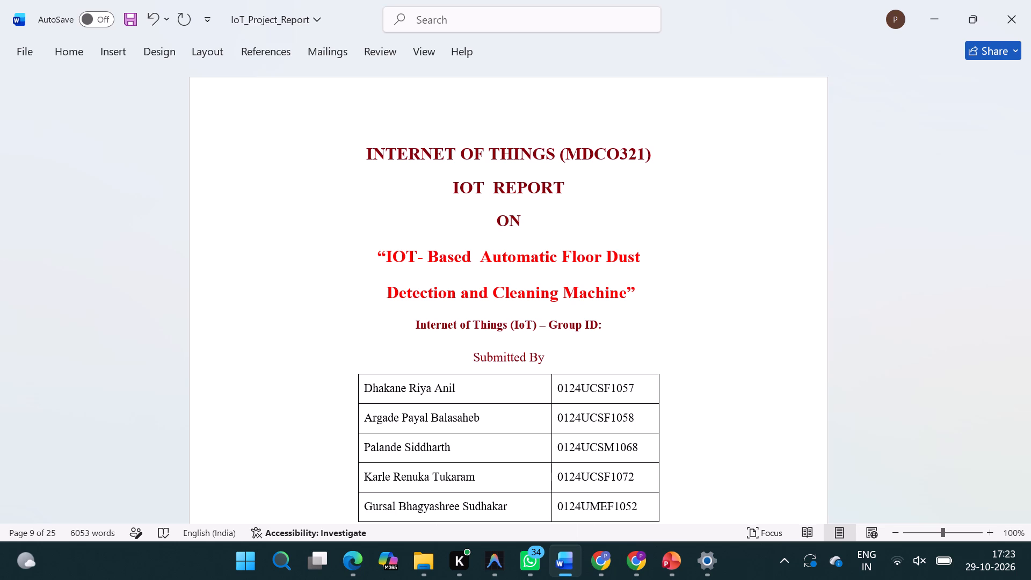
click(512, 241)
click(497, 185)
click(659, 291)
click(663, 343)
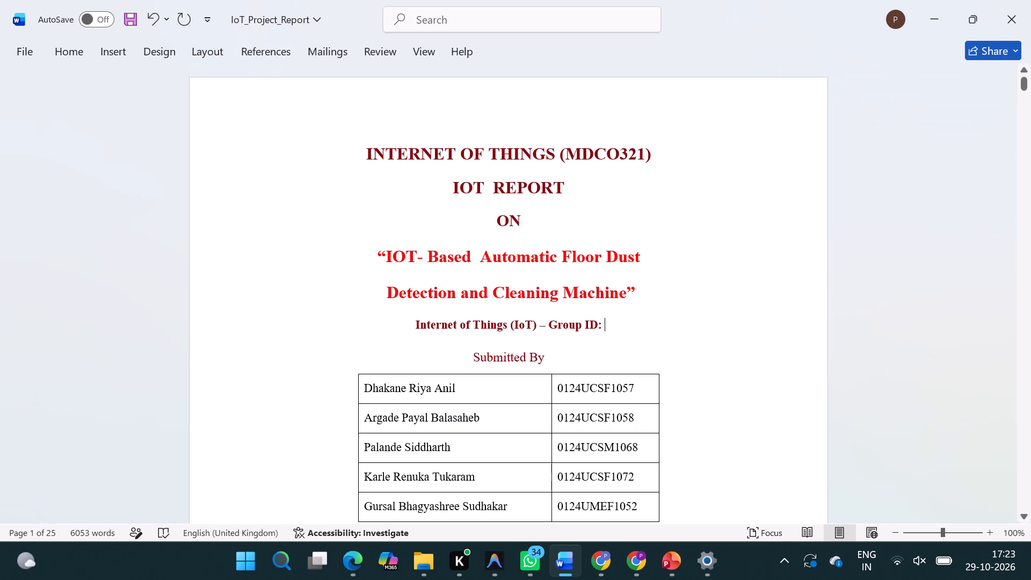
key(Down)
key(Down)
key(Down)
key(Down)
key(Down)
key(Down)
key(Down)
key(Down)
key(Down)
key(Down)
key(Down)
key(Down)
key(Down)
key(Down)
key(Down)
key(Down)
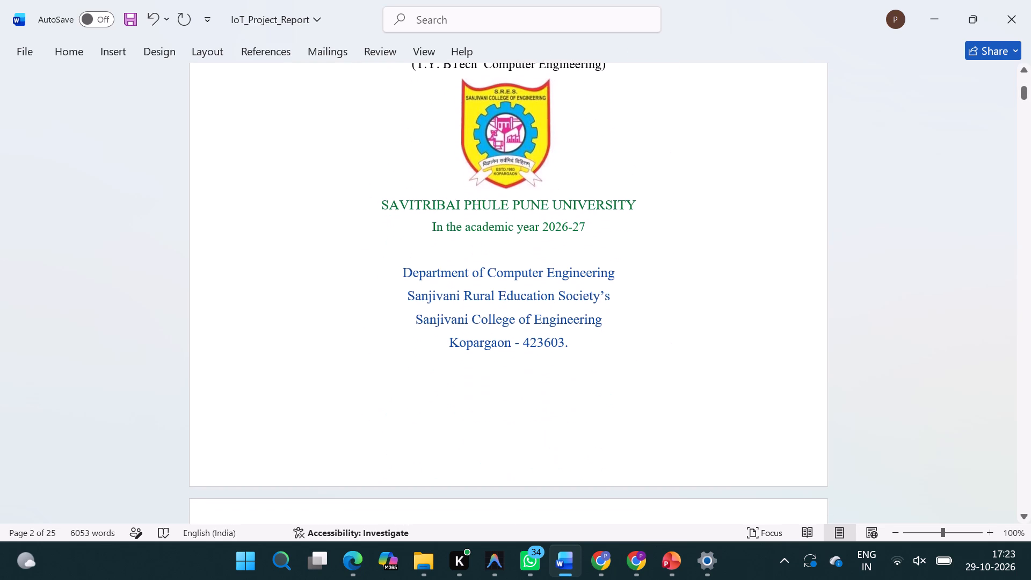
key(Down)
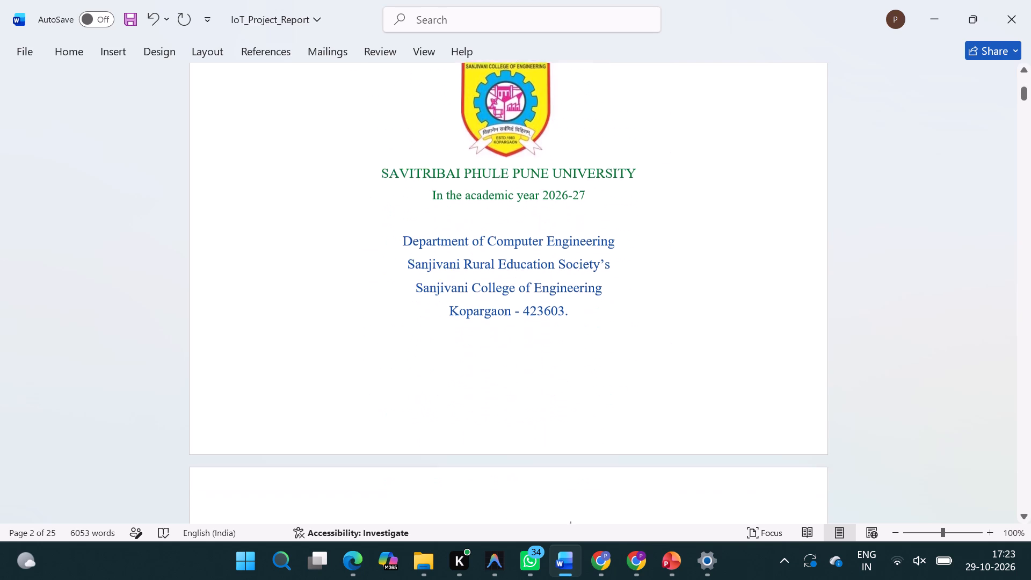
Review the Certificate page, including the project title, student table, bonafide statement and guide, HOD and director entries.
key(Down)
key(Down)
key(Down)
key(Down)
key(Down)
key(Down)
key(Down)
key(Down)
key(Down)
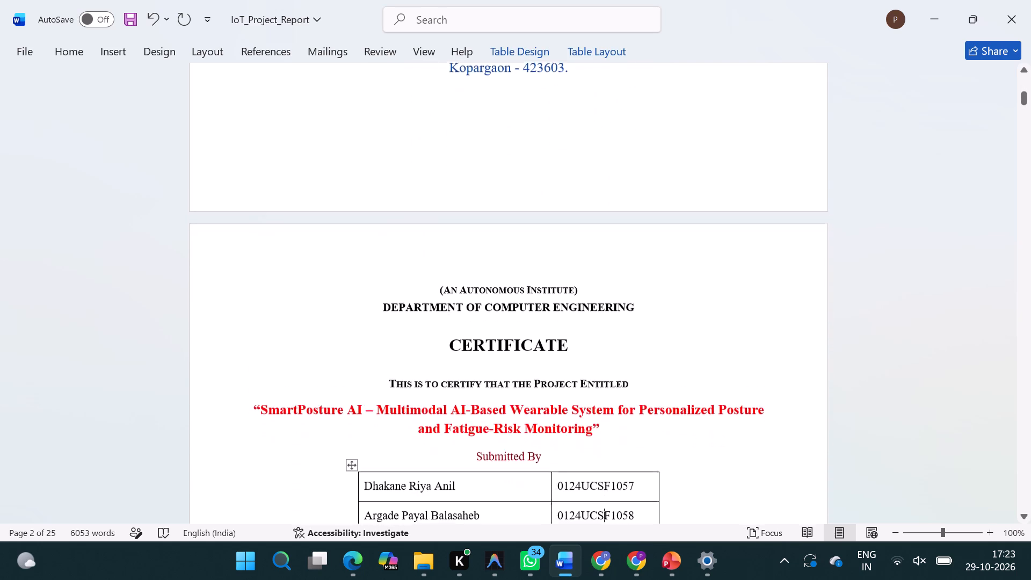
key(Down)
key(Down)
key(Down)
key(Down)
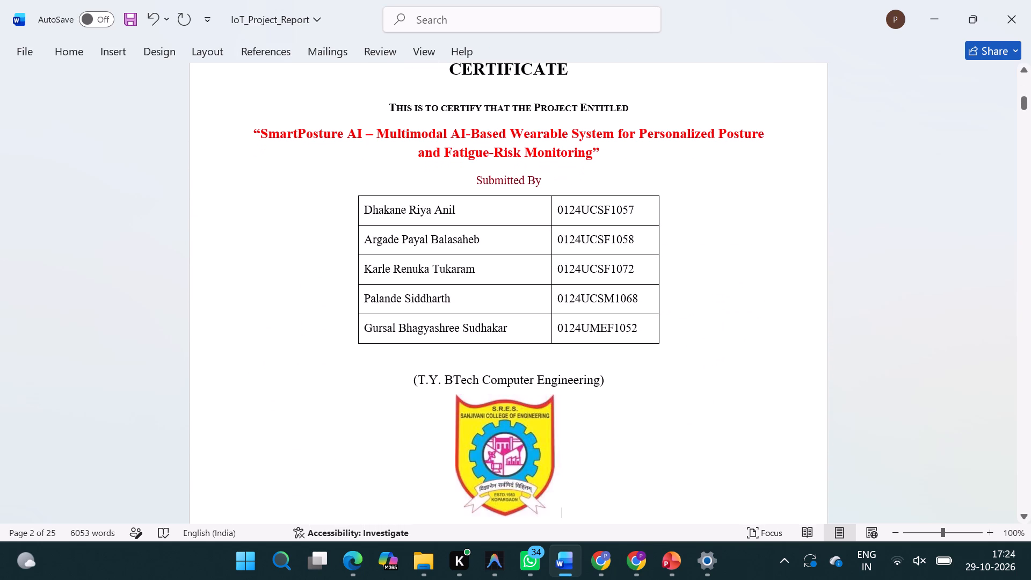
key(Down)
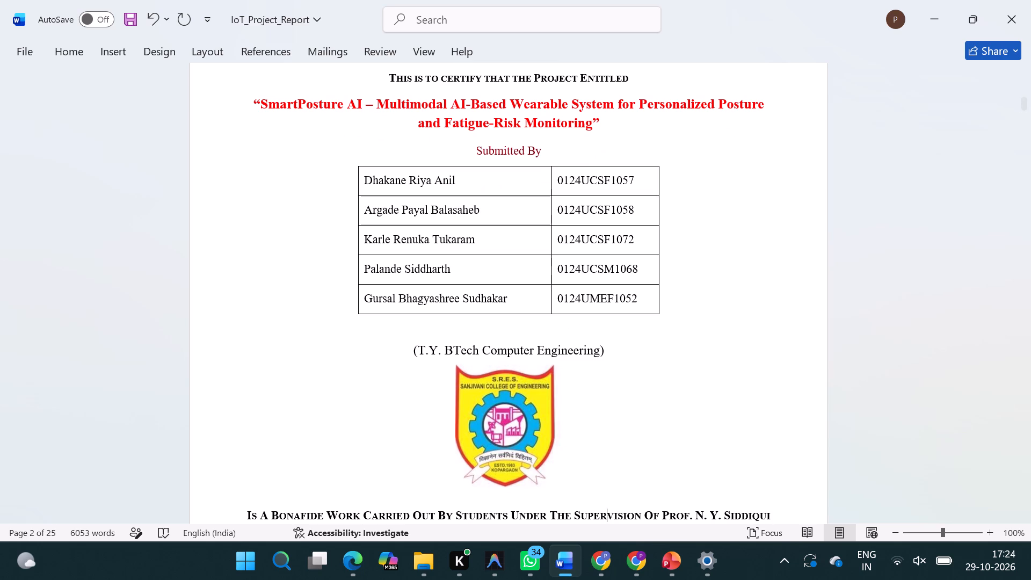
key(Down)
key(Down)
key(Down)
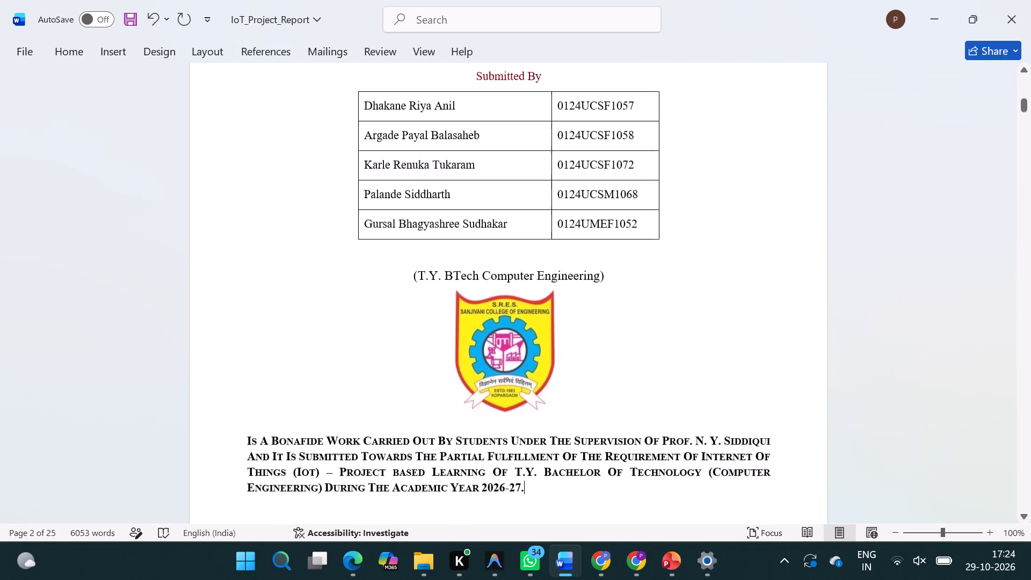
key(Down)
key(Down)
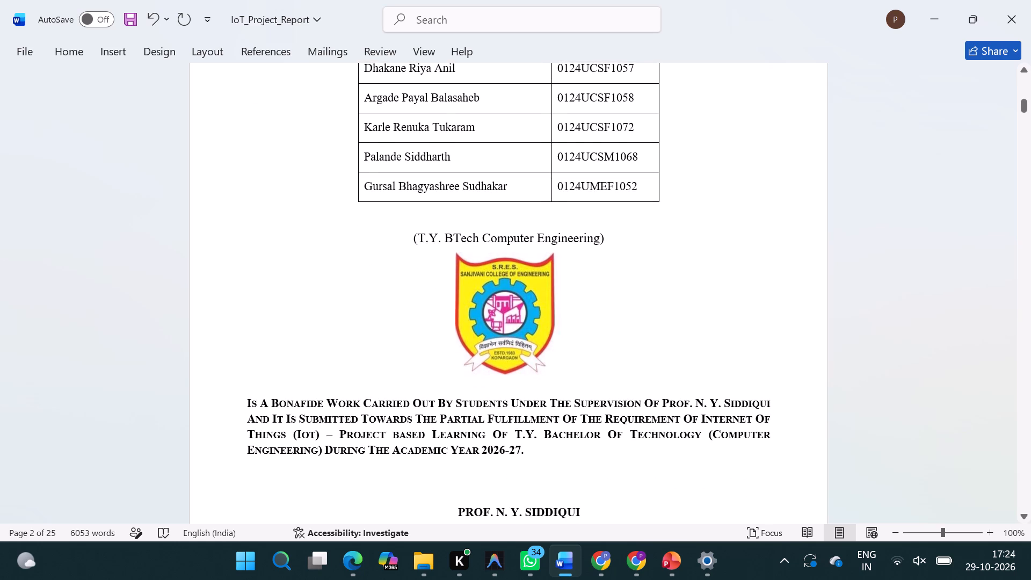
key(Down)
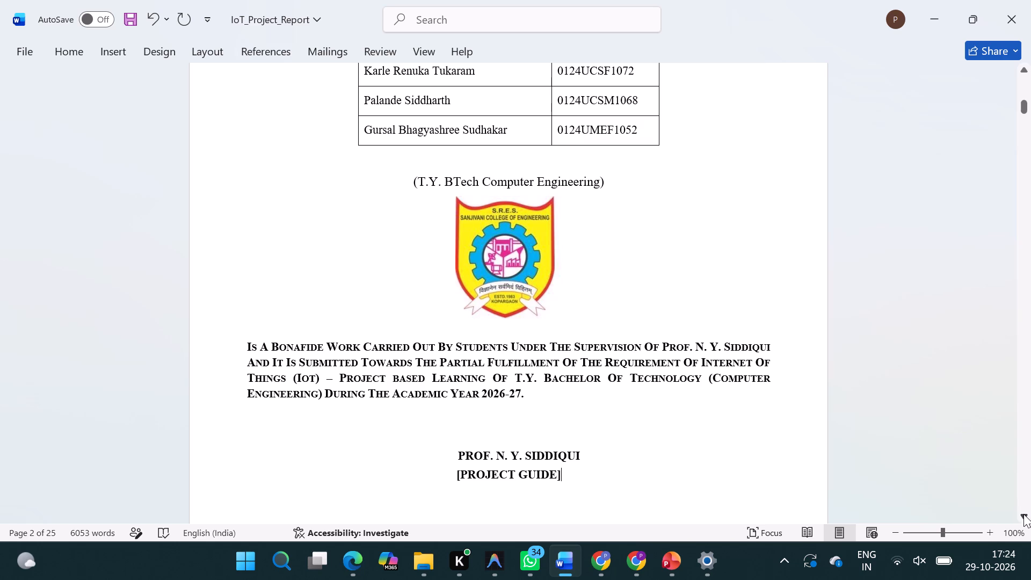
triple_click(1023, 514)
triple_click(1023, 514)
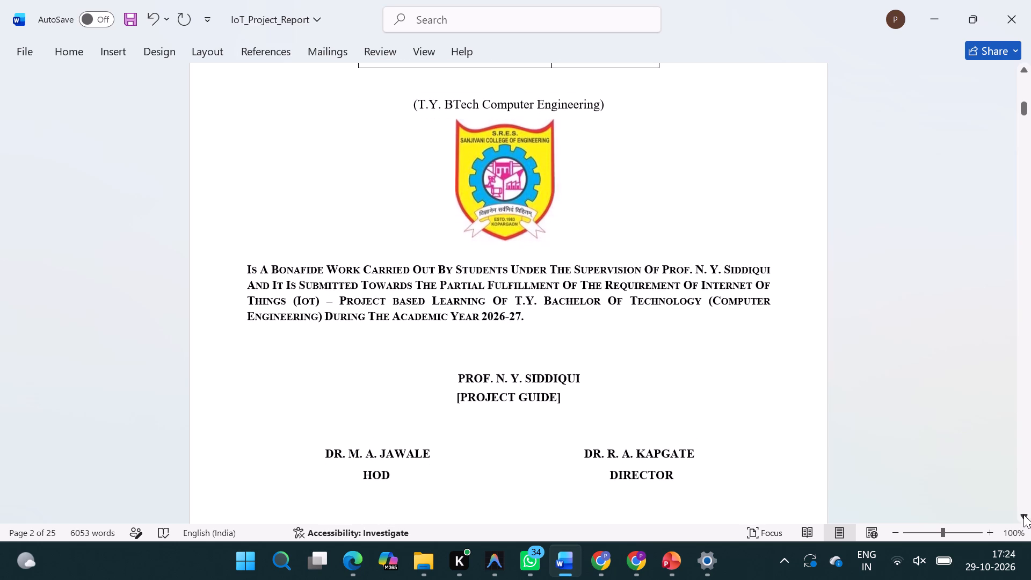
click(1023, 514)
double_click(1023, 514)
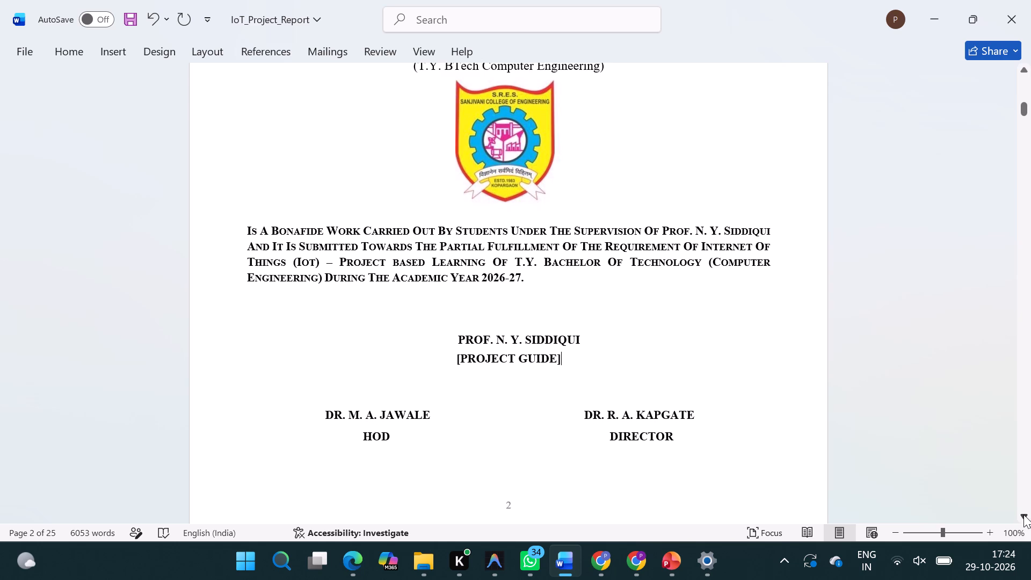
click(1023, 514)
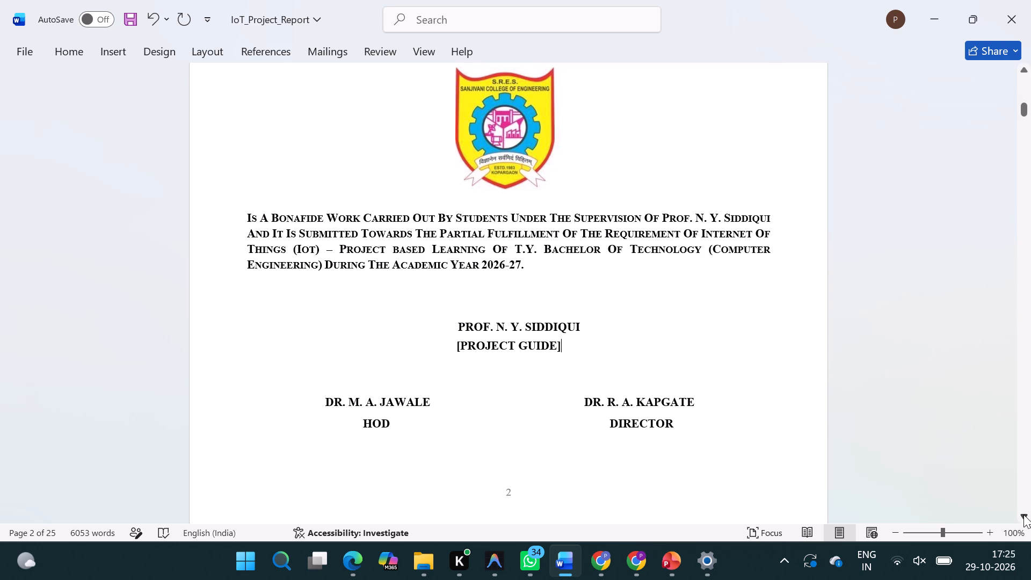
key(Down)
key(Down)
key(Down)
key(Down)
key(Down)
key(Down)
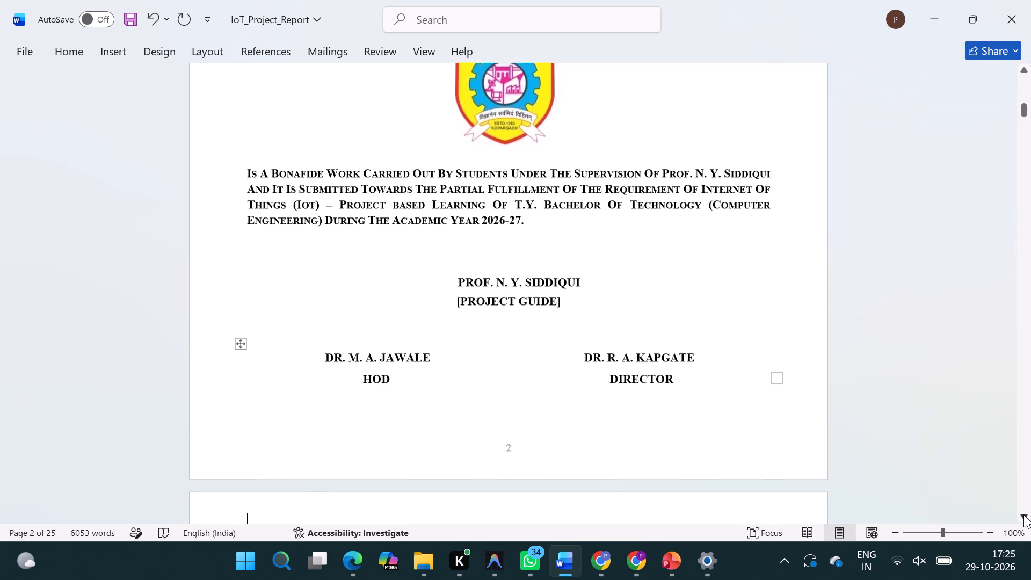
Review the Declaration page from its statement through the student signature table to the place and date line.
key(Down)
key(Down)
key(Down)
key(Down)
key(Down)
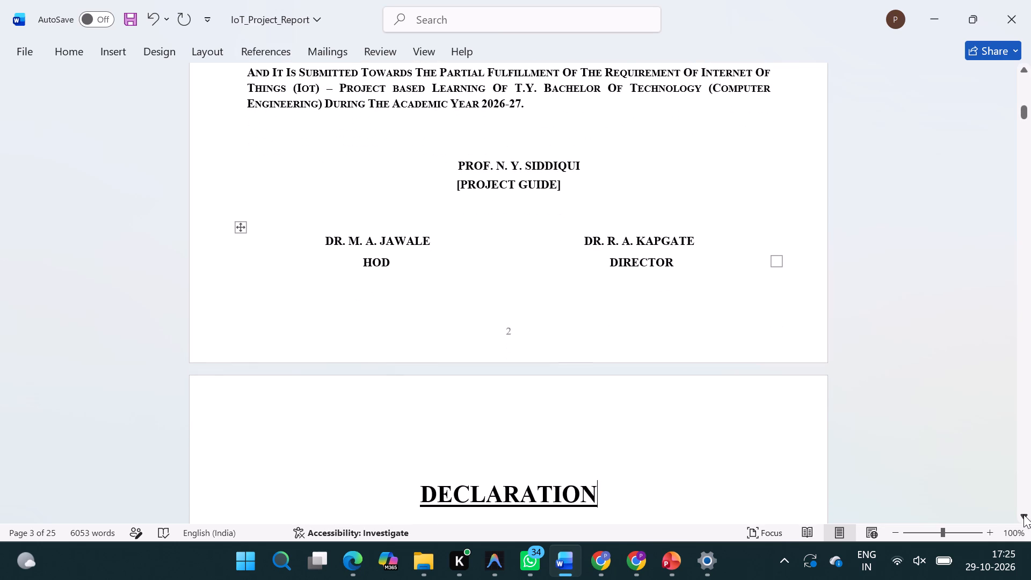
key(Down)
key(Down)
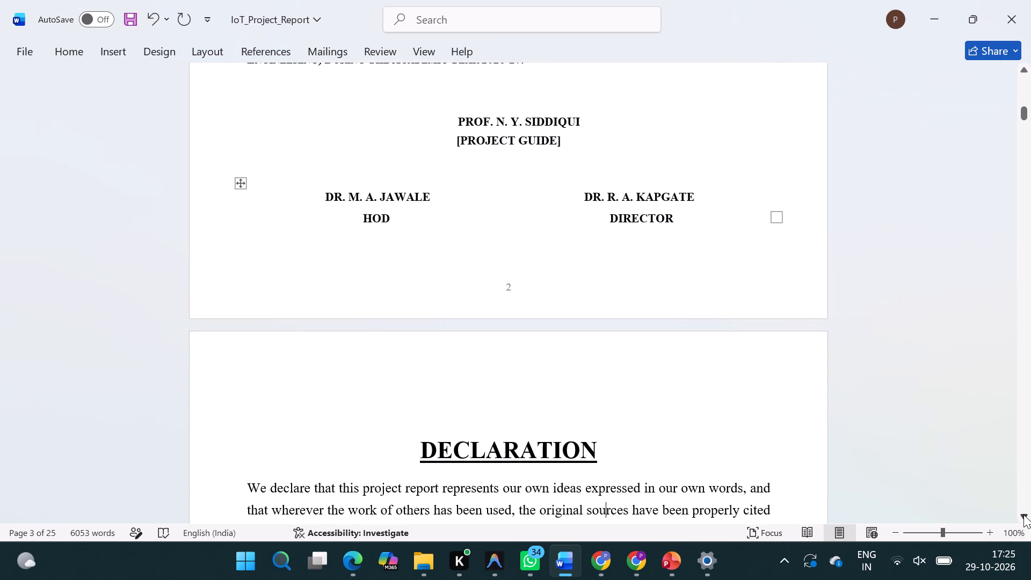
key(Down)
key(Down)
key(Down)
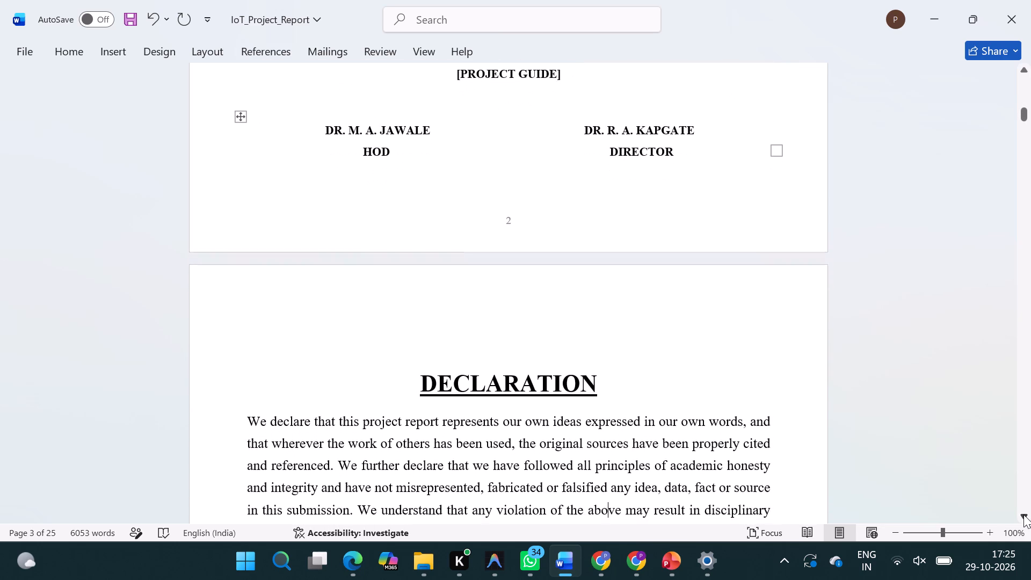
key(Down)
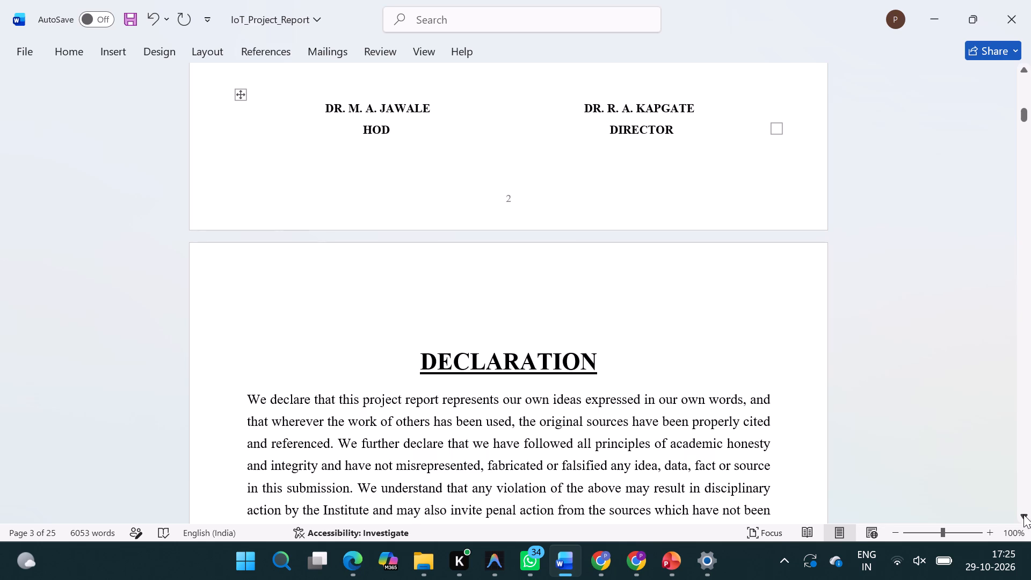
key(Down)
key(Down)
key(Down)
key(Down)
key(Down)
key(Down)
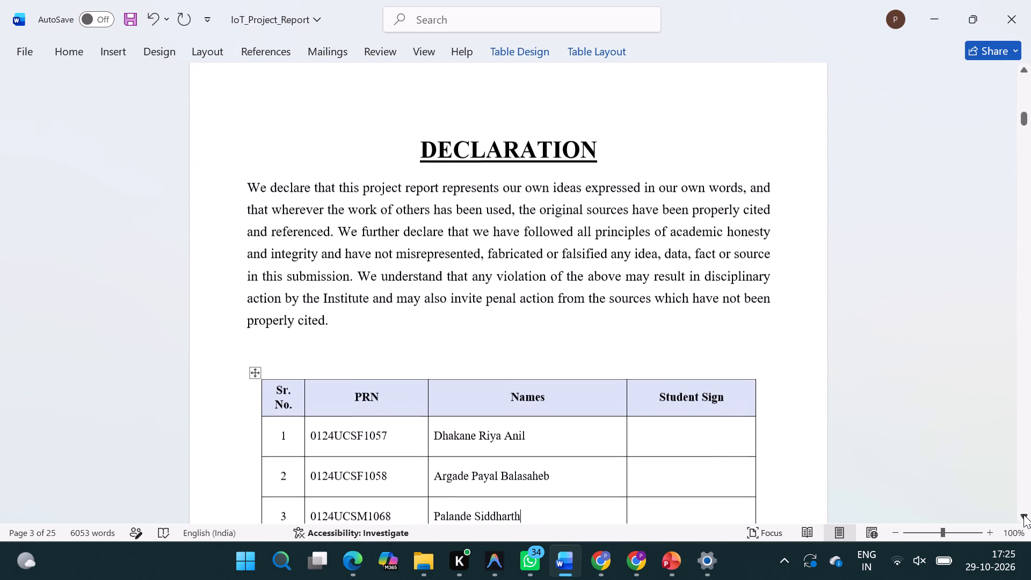
key(Down)
key(Down)
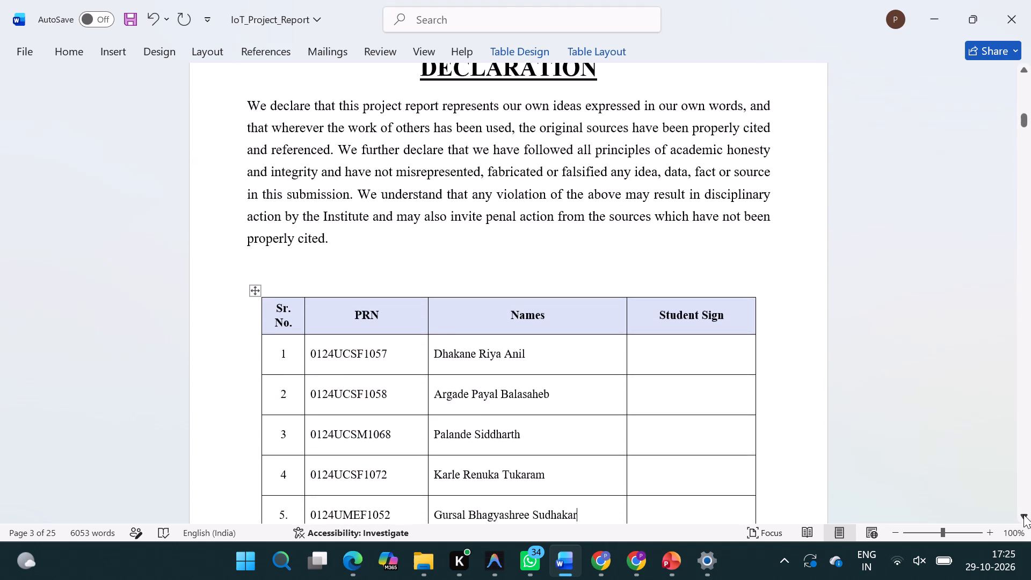
key(Down)
key(Down)
key(Down)
key(Down)
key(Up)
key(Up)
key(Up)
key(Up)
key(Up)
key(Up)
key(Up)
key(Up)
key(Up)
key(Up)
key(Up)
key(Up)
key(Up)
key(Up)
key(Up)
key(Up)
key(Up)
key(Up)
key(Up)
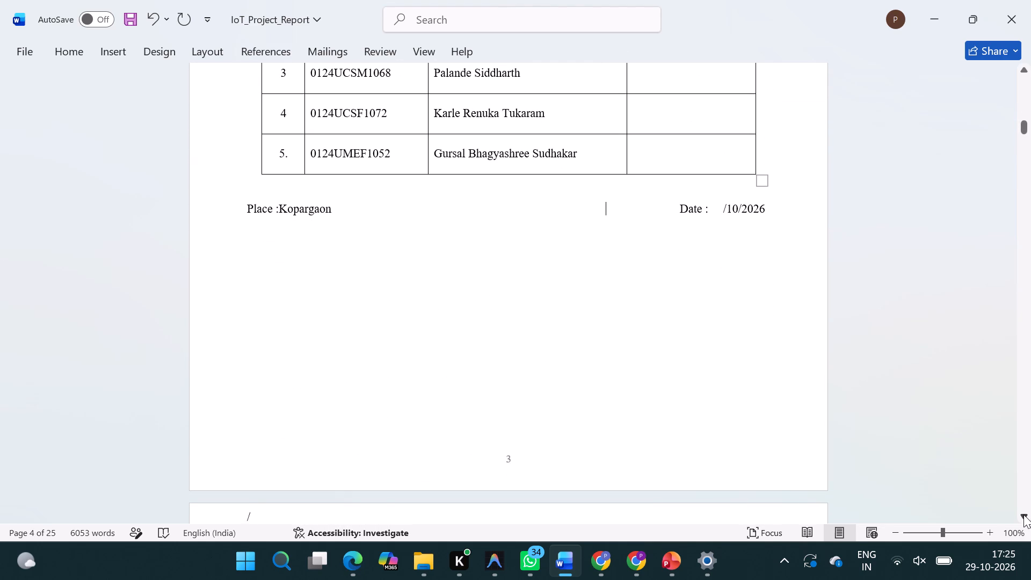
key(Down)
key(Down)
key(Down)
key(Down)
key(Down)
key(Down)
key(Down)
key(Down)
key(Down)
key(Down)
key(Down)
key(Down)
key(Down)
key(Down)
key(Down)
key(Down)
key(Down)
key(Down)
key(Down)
Delete the extra spacing before "Date :" on the Declaration page so it sits shortly after "Place :Kopargaon".
click(670, 196)
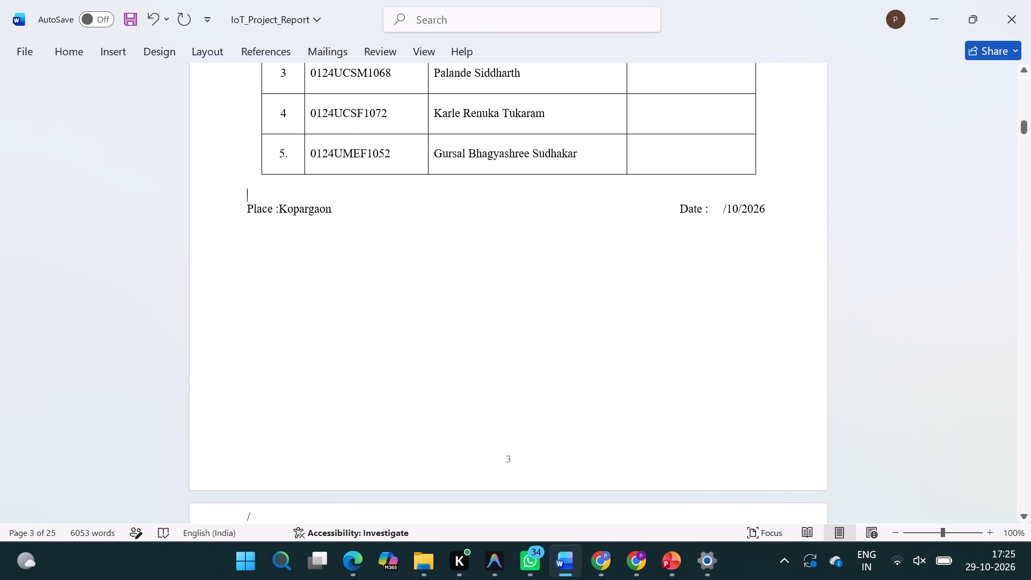
click(679, 204)
key(BackSpace)
key(BackSpace)
key(BackSpace)
key(BackSpace)
key(BackSpace)
key(BackSpace)
key(BackSpace)
key(BackSpace)
key(BackSpace)
key(BackSpace)
key(BackSpace)
key(BackSpace)
key(BackSpace)
key(BackSpace)
key(BackSpace)
key(BackSpace)
key(BackSpace)
key(BackSpace)
key(BackSpace)
key(BackSpace)
key(BackSpace)
key(BackSpace)
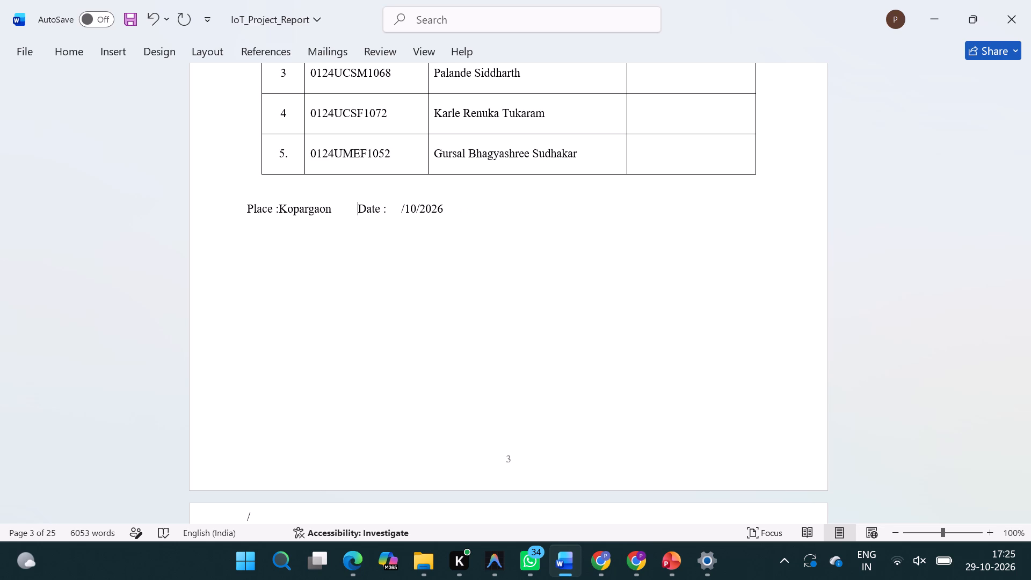
Review the Acknowledgement page from its thanks paragraphs through the student table to the page end.
key(Down)
key(Down)
key(Down)
key(Down)
key(Down)
key(Down)
key(Down)
key(Down)
key(Down)
key(Down)
key(Down)
key(Down)
key(Down)
key(Down)
key(Down)
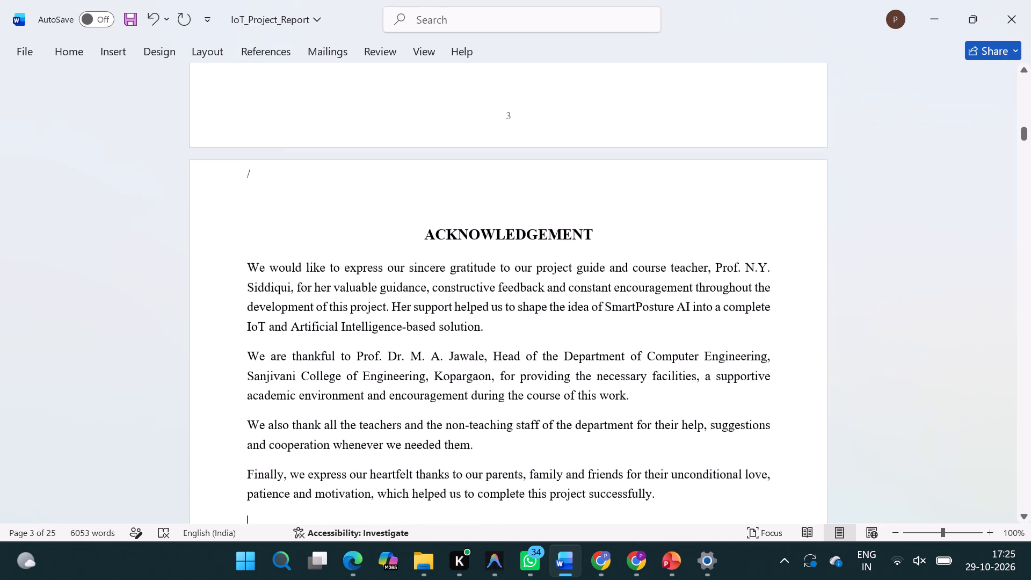
key(Down)
key(Down)
key(Down)
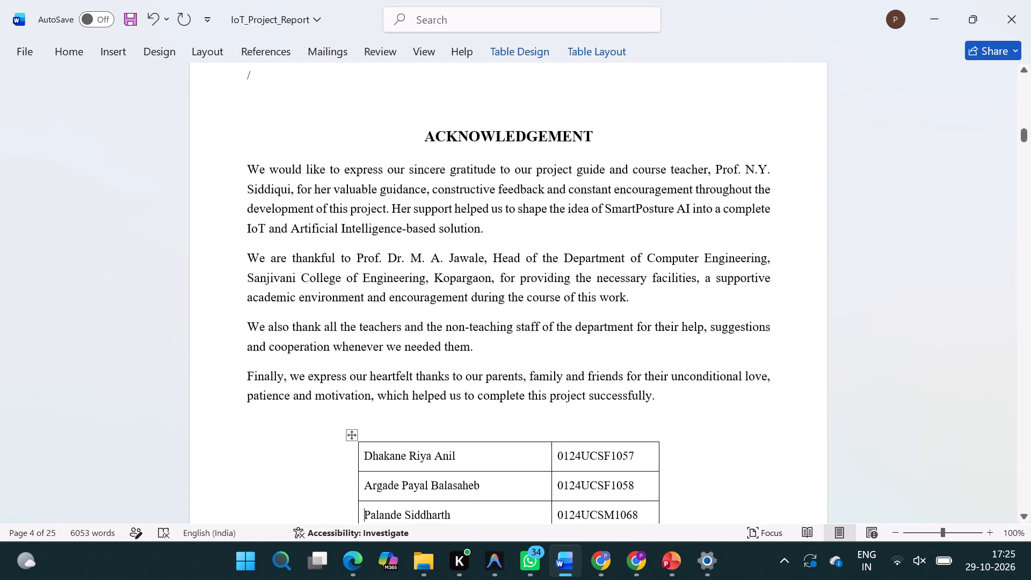
key(Down)
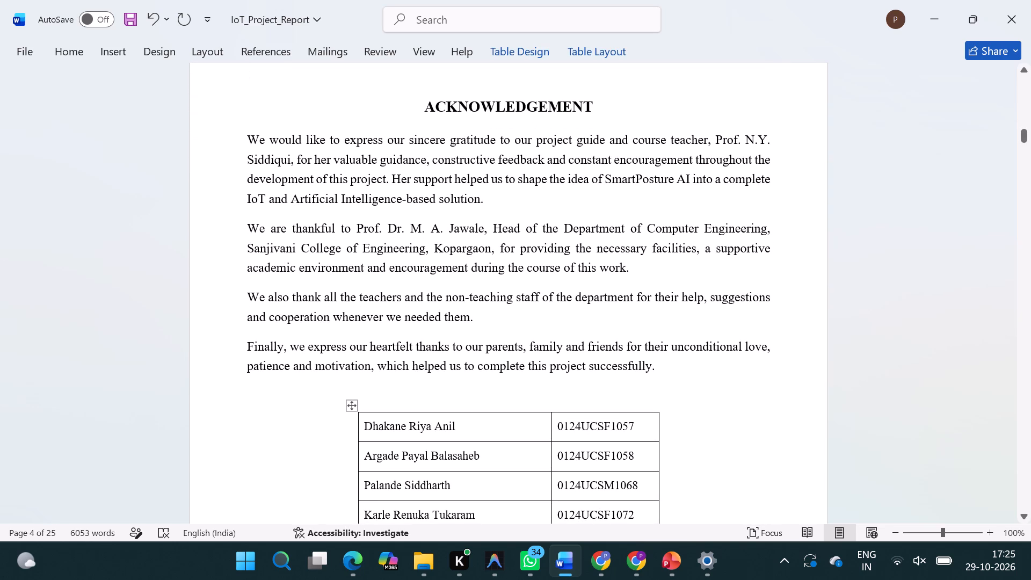
key(Down)
key(Down)
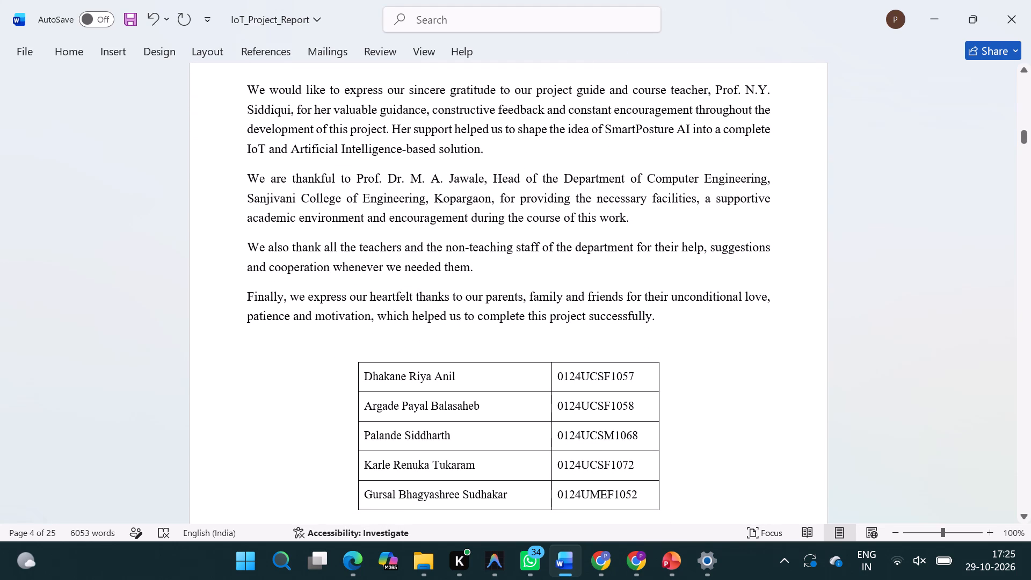
key(Down)
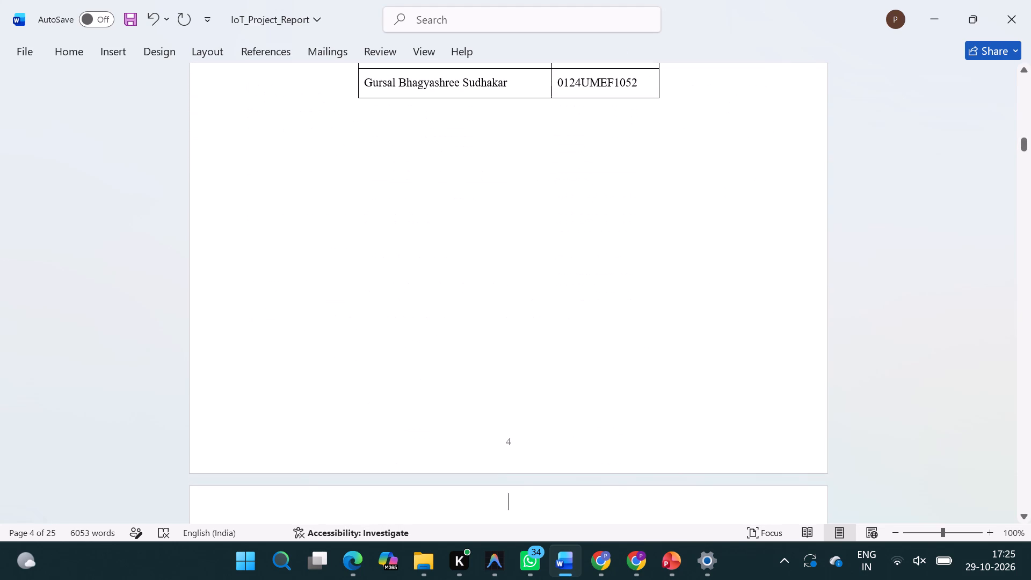
Return to the Acknowledgement page and recheck its heading, thanks paragraphs and student table.
key(Up)
key(Up)
key(Up)
key(Up)
key(Up)
key(Up)
key(Up)
key(Up)
key(Up)
key(Up)
key(Up)
key(Up)
key(Up)
key(Up)
key(Up)
key(Up)
key(Up)
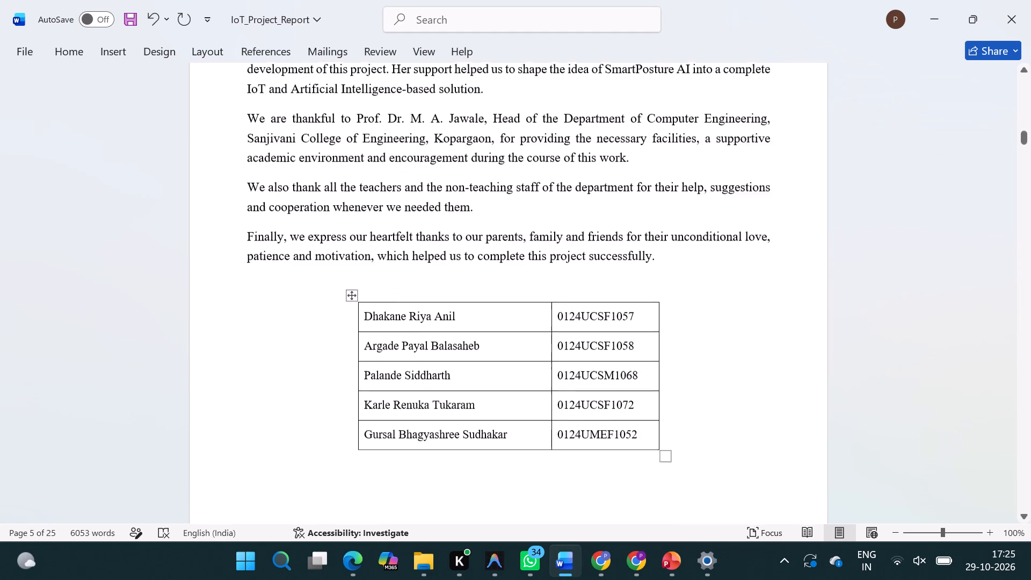
key(Up)
key(Up)
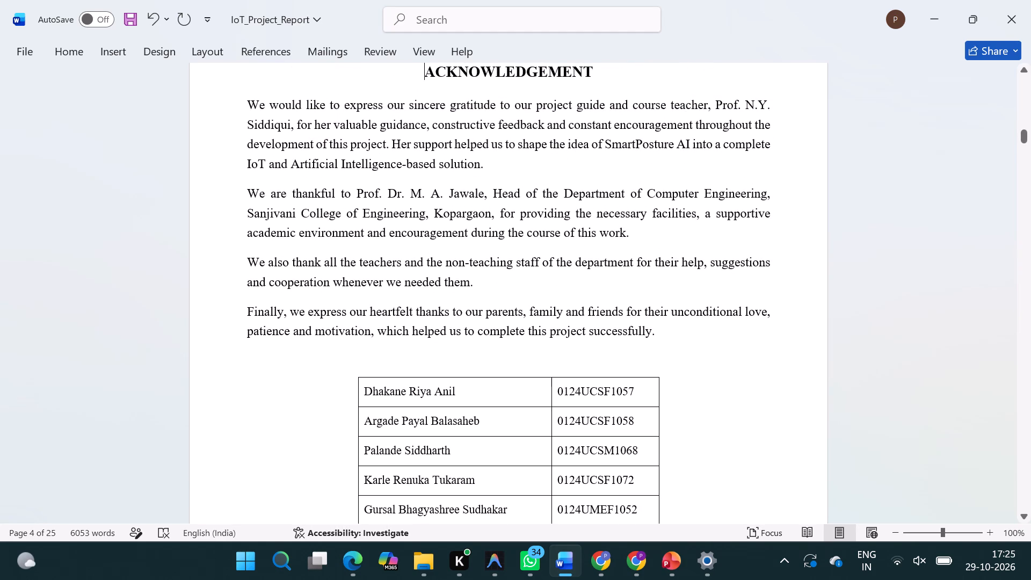
key(Down)
key(Down)
key(Down)
key(Down)
key(Down)
key(Down)
key(Down)
key(Down)
key(Down)
key(Down)
key(Down)
Review the Table of Contents page, checking the serial numbers, section titles and page numbers from Abstract / Problem Description to References.
key(Down)
key(Down)
key(Down)
key(Down)
key(Down)
key(Down)
key(Down)
key(Down)
key(Down)
key(Down)
key(Down)
key(Down)
key(Down)
key(Down)
key(Down)
key(Down)
key(Down)
key(Down)
key(Down)
key(Down)
key(Down)
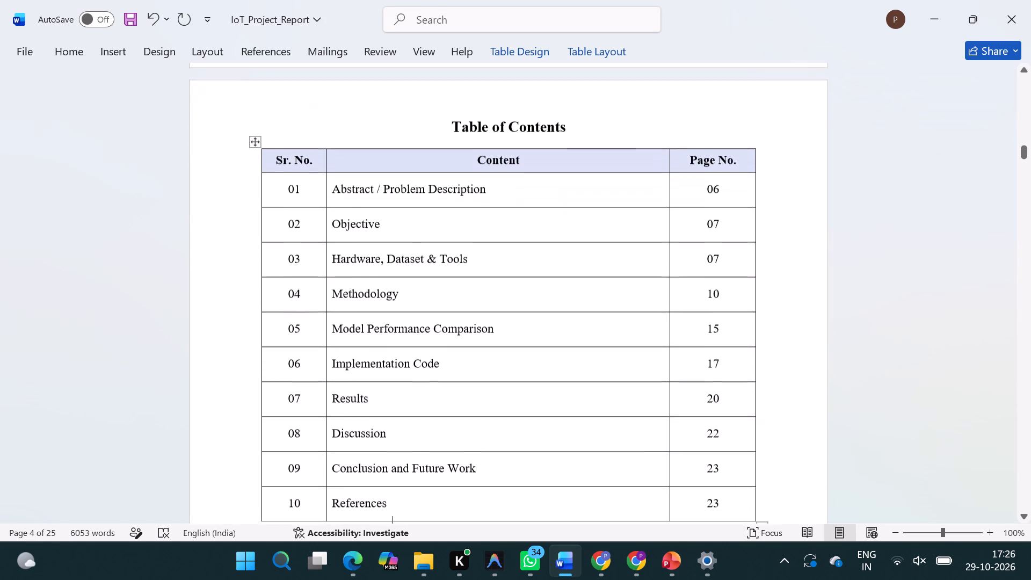
key(Down)
key(Down)
key(Up)
key(Up)
key(Up)
key(Up)
key(Up)
key(Up)
key(Up)
key(Up)
key(Up)
key(Up)
key(Up)
key(Up)
key(Up)
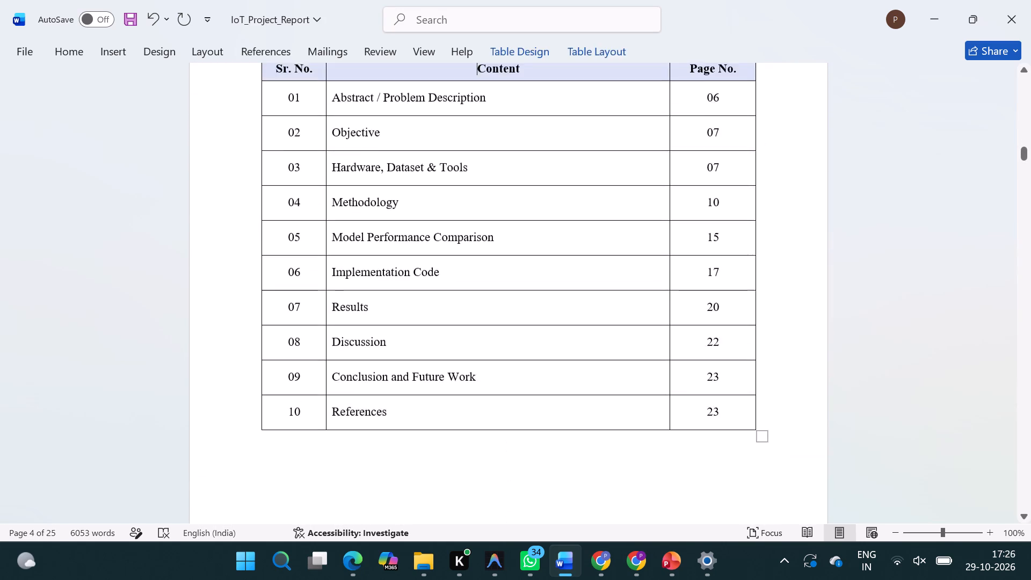
key(Up)
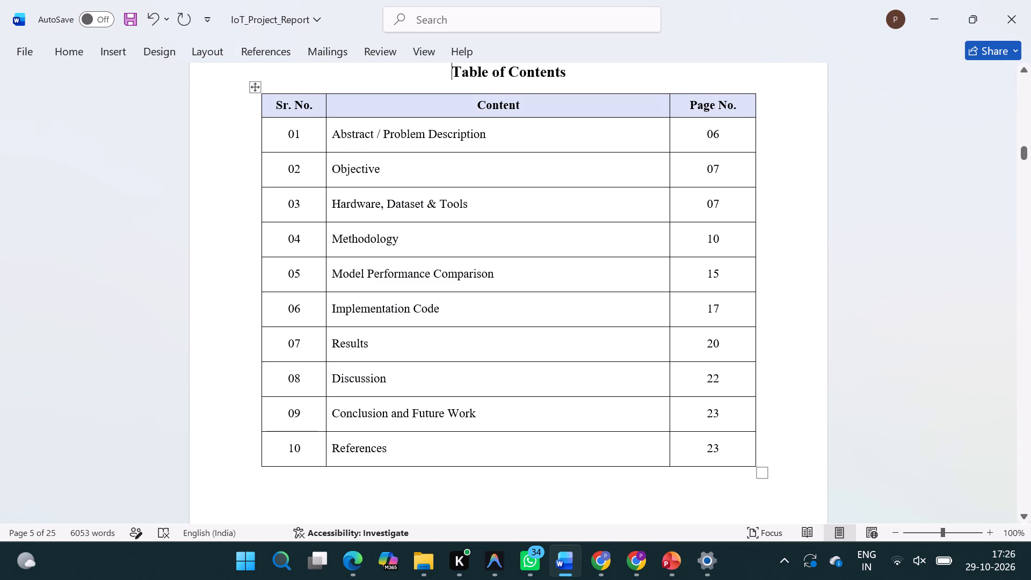
click(520, 293)
click(395, 374)
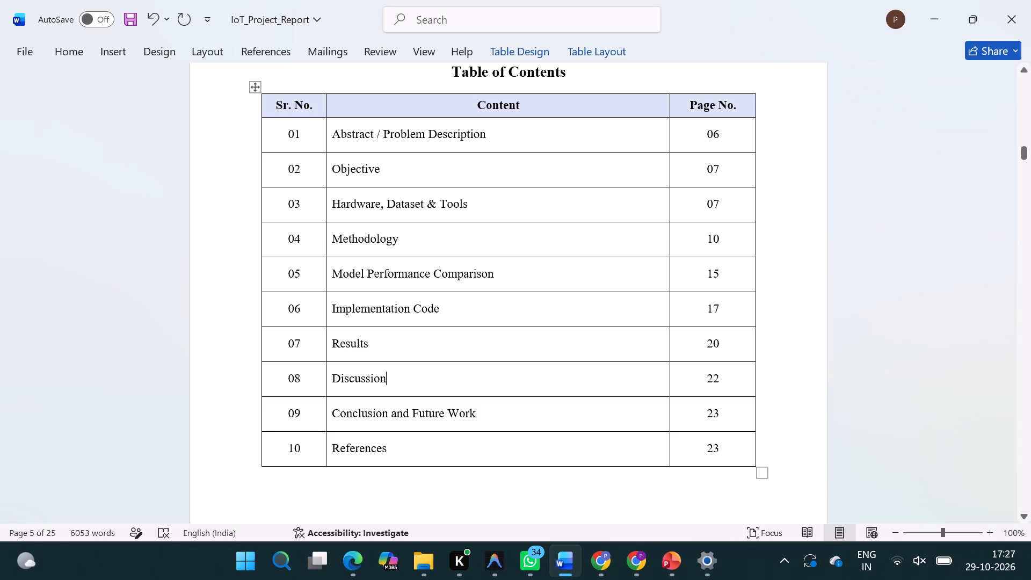
click(382, 343)
click(394, 378)
click(411, 379)
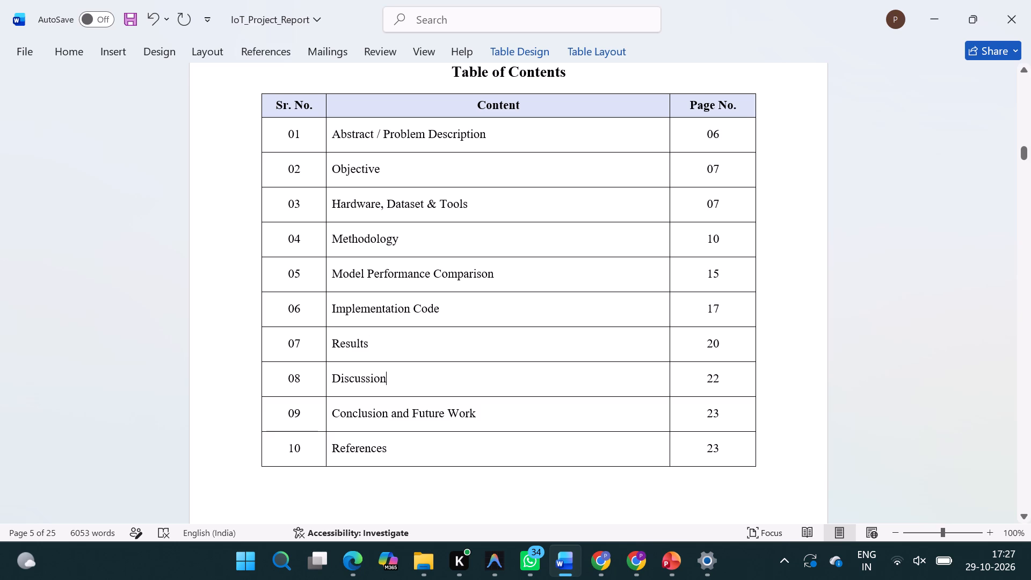